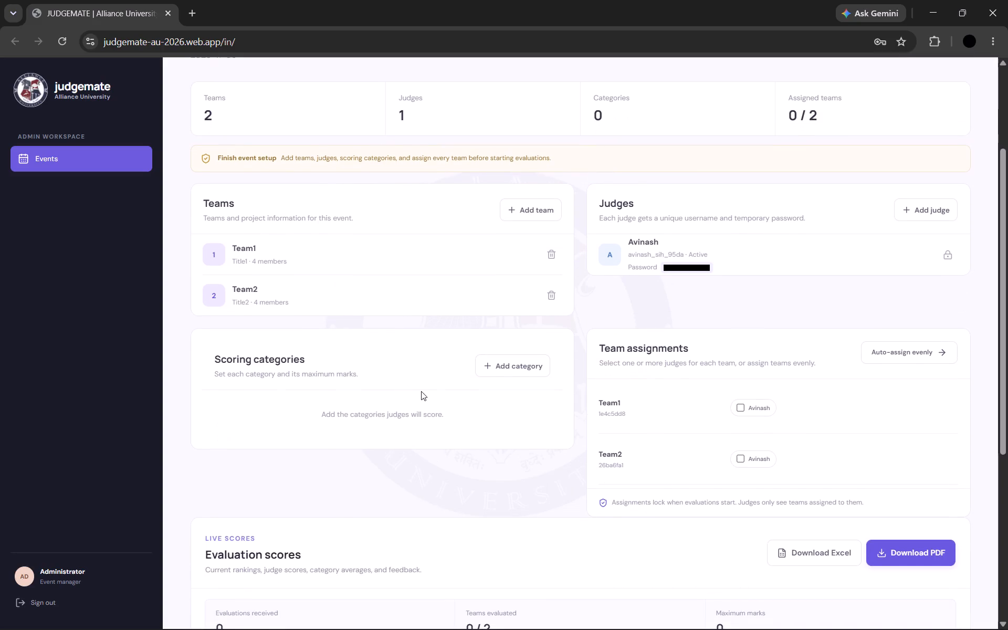
Add a scoring category named Innovation with maximum marks of 20.
scroll(421, 391, down, 1)
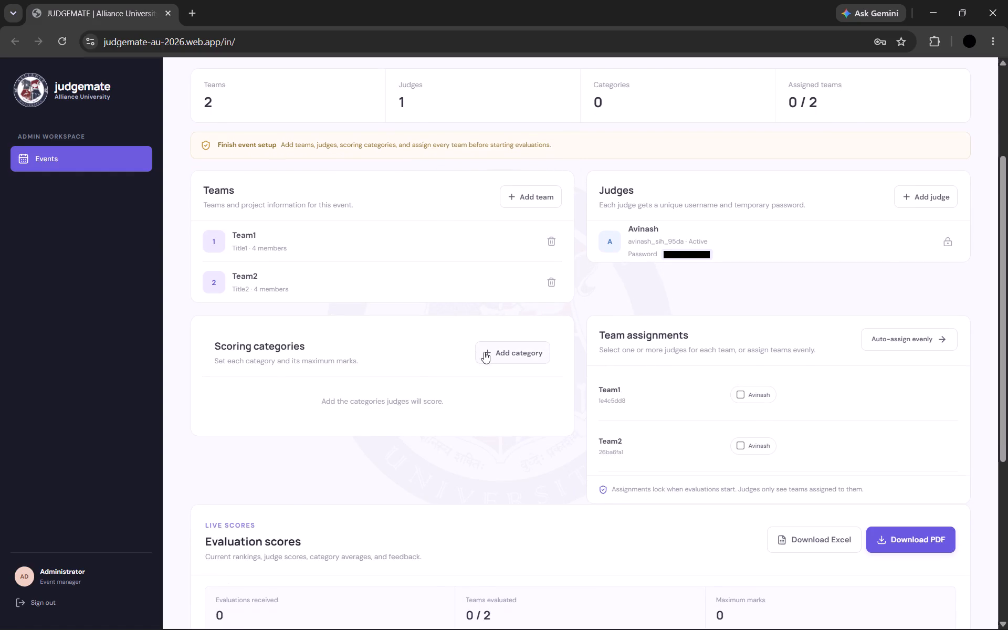
click(484, 352)
click(414, 353)
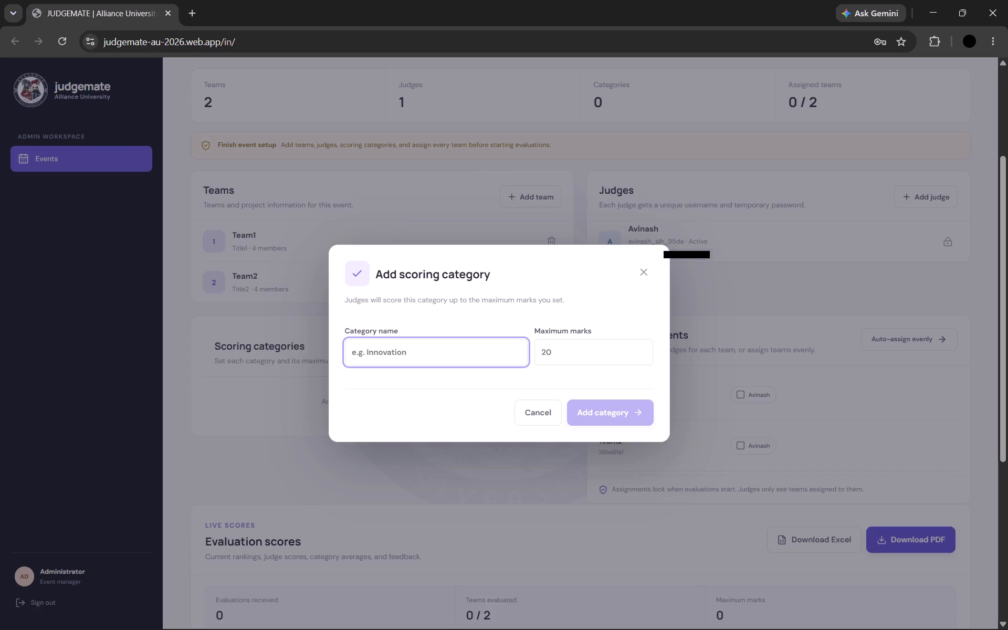
text(Innovation)
click(555, 344)
text(20)
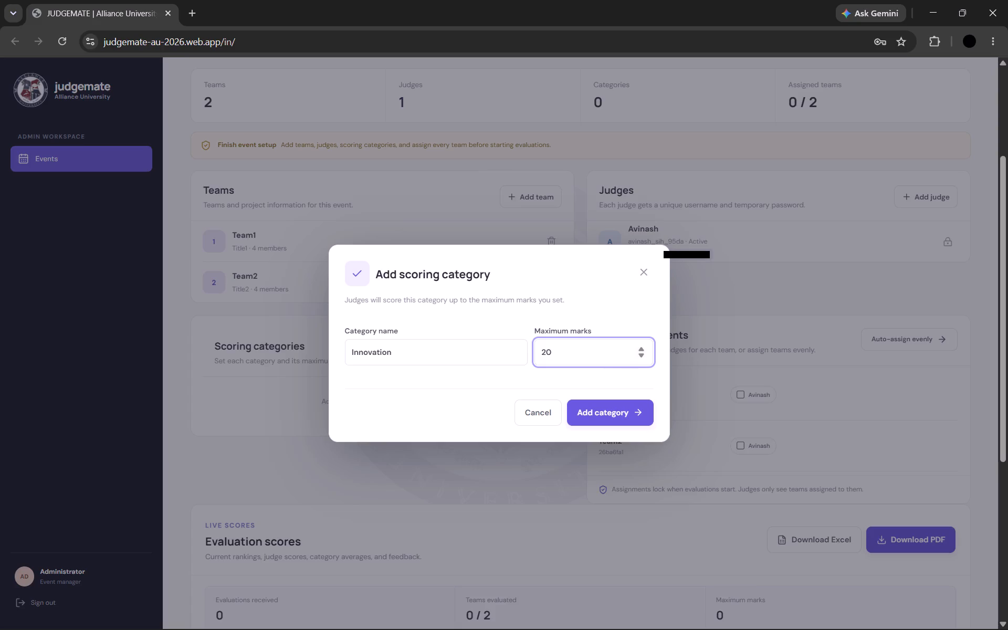
click(639, 409)
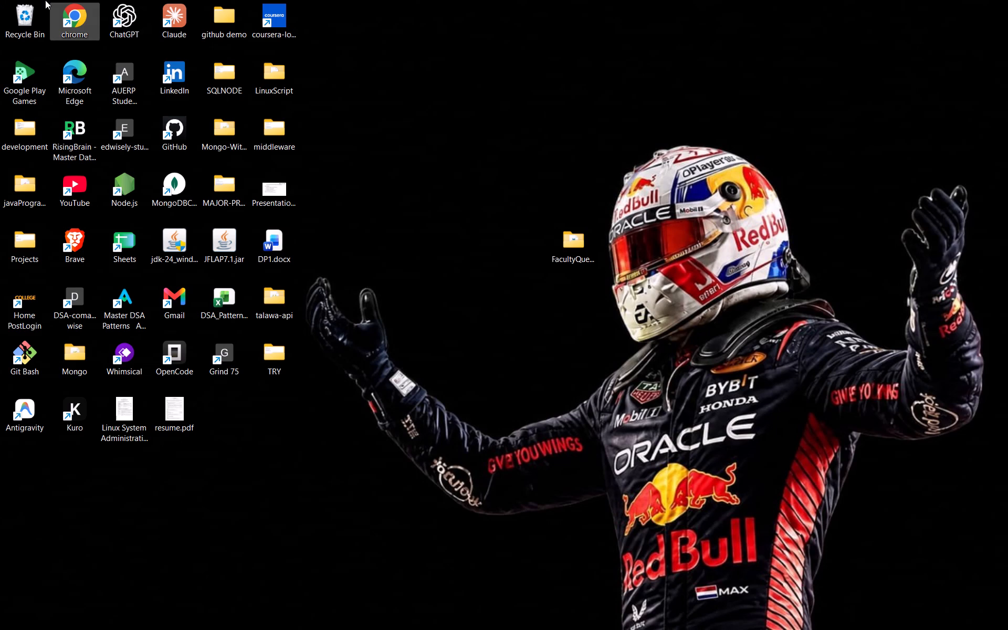
Switch to Chrome, restore the closed judgemate tab and open the SIH event for management.
double_click(73, 15)
key(ctrl+shift+t)
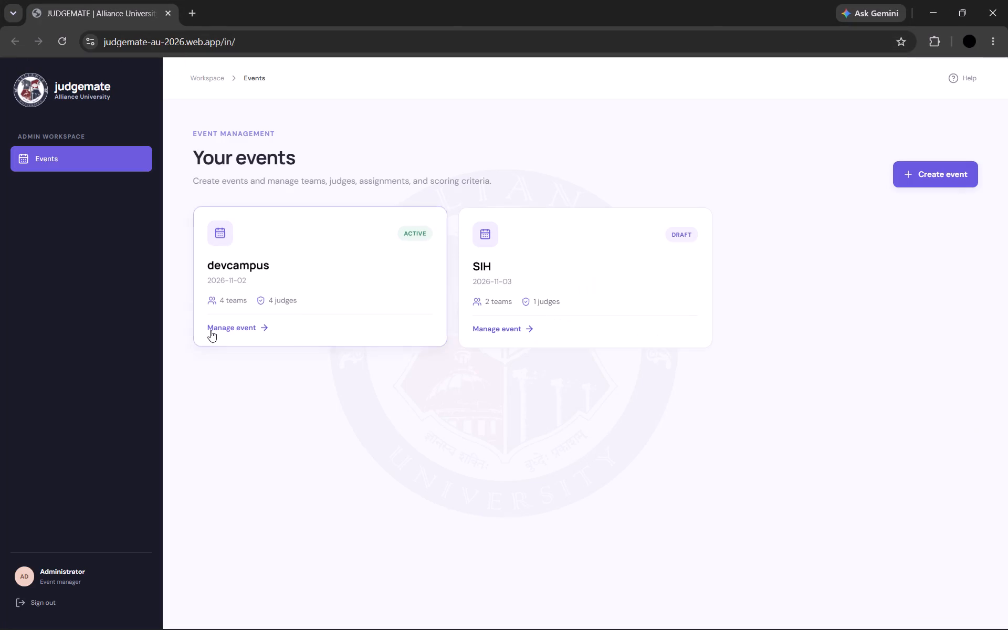
click(519, 321)
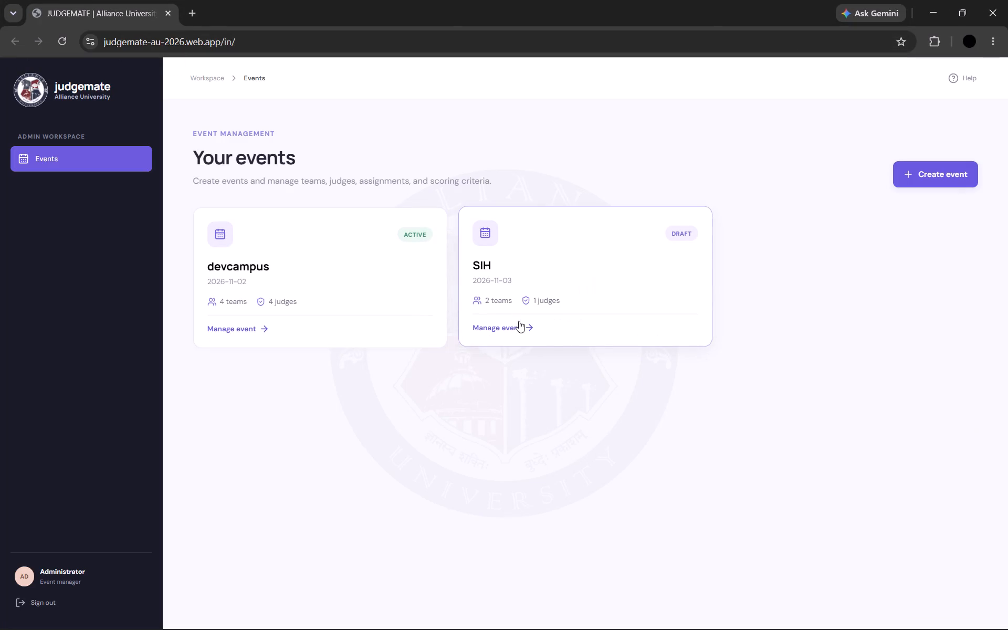
Add a judge named Raju to the SIH event and generate the judge's credentials.
scroll(323, 468, down, 3)
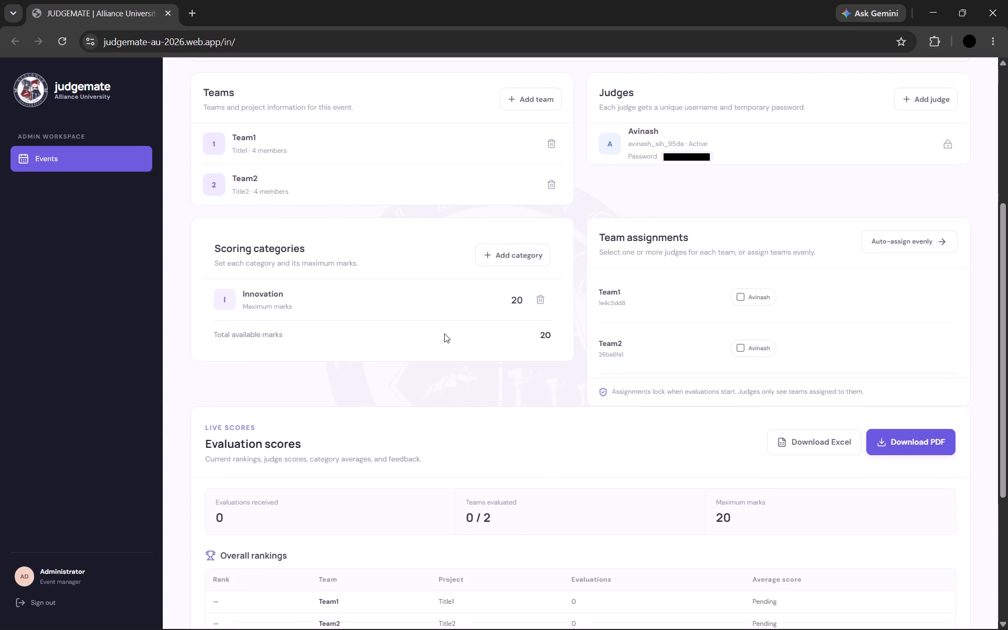
click(938, 94)
key(shift+r)
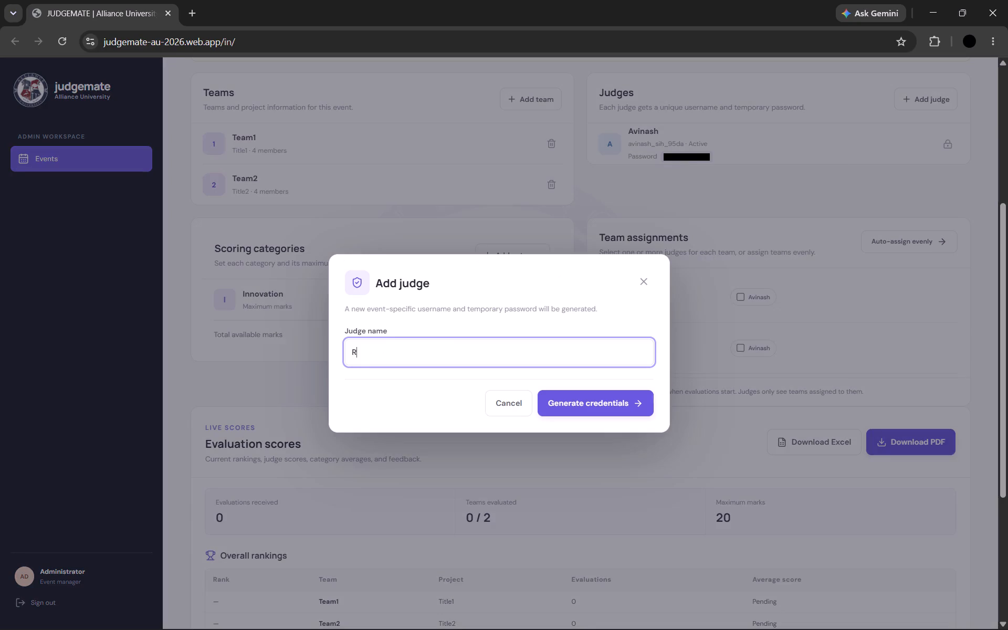
text(aju)
click(603, 404)
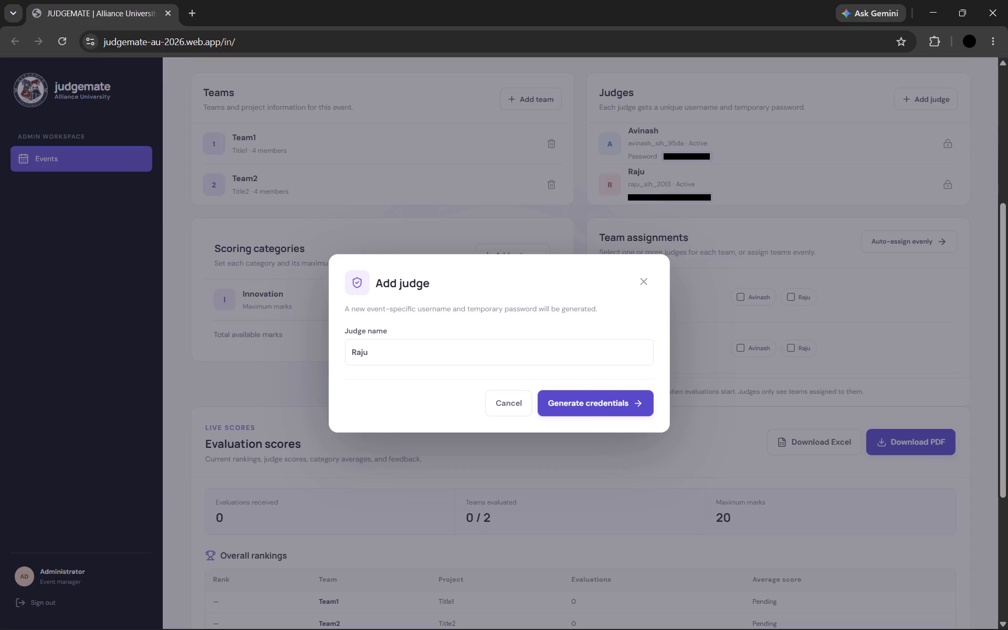
click(643, 263)
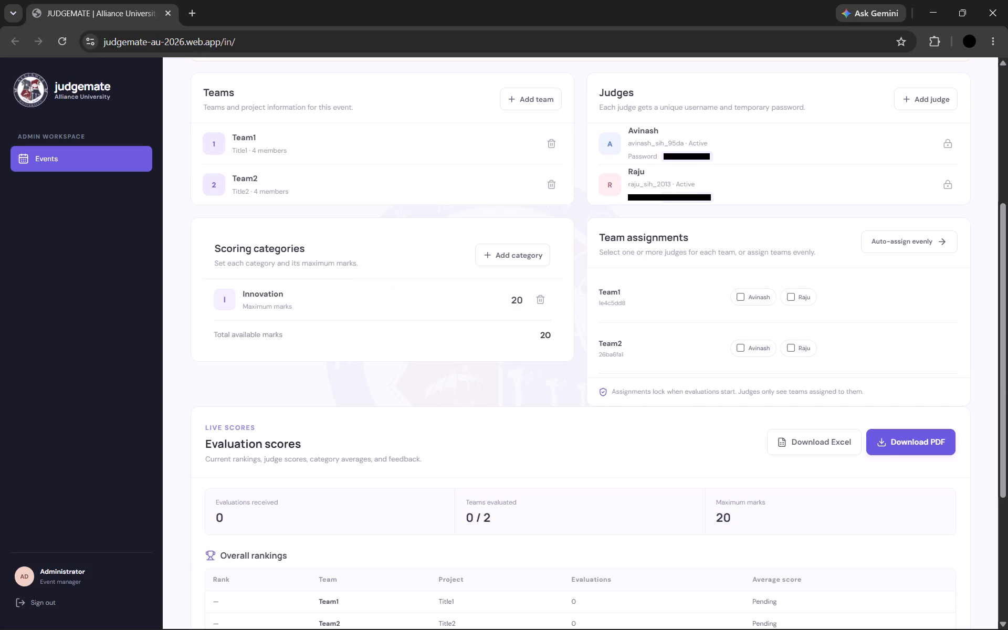
Add a scoring category named Ui/UX with maximum marks of 20.
scroll(708, 249, up, 1)
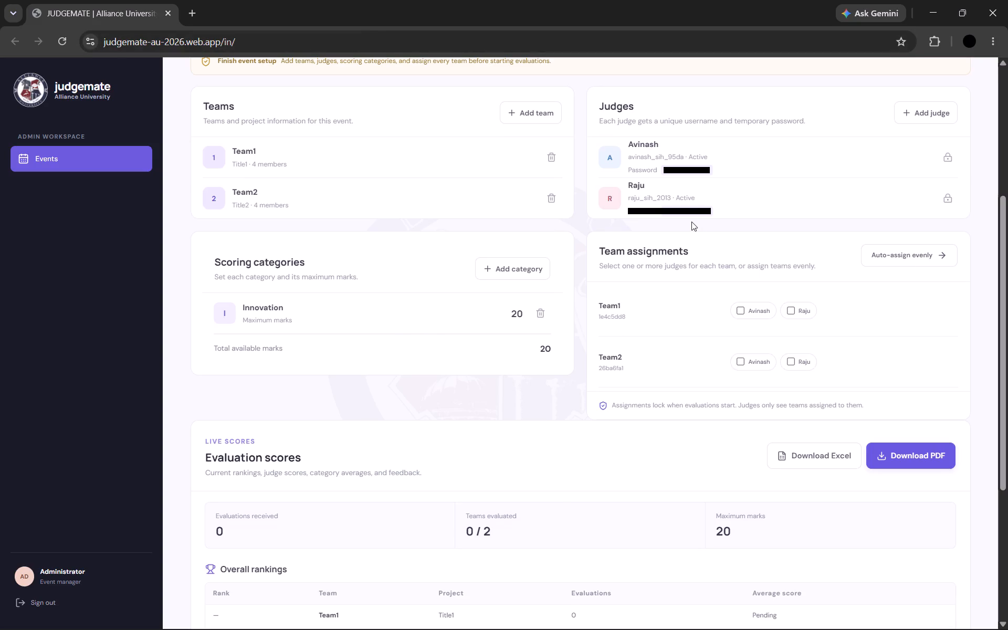
click(526, 267)
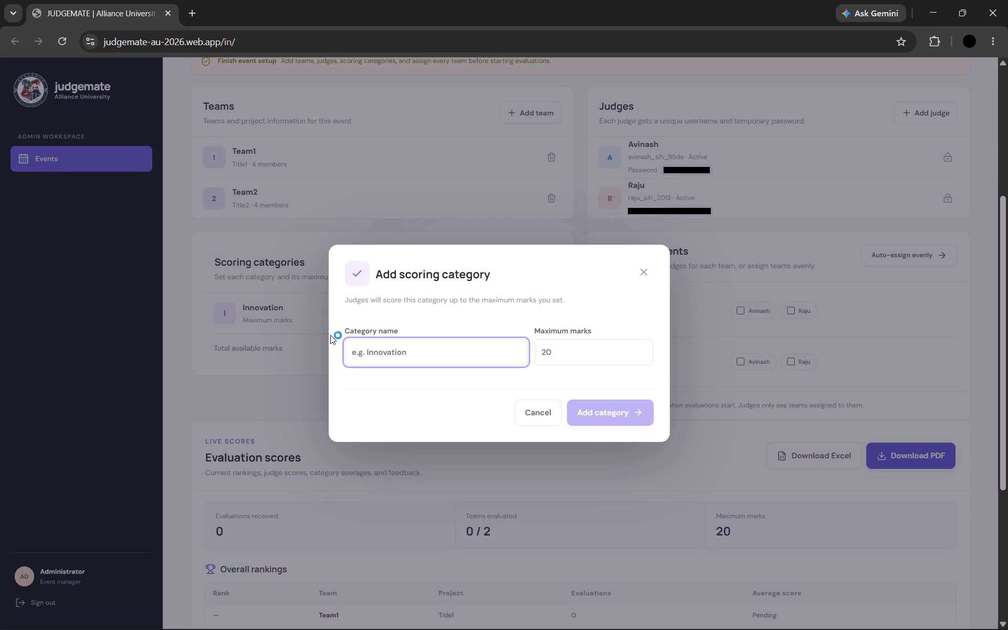
text(Ui/UX)
click(601, 349)
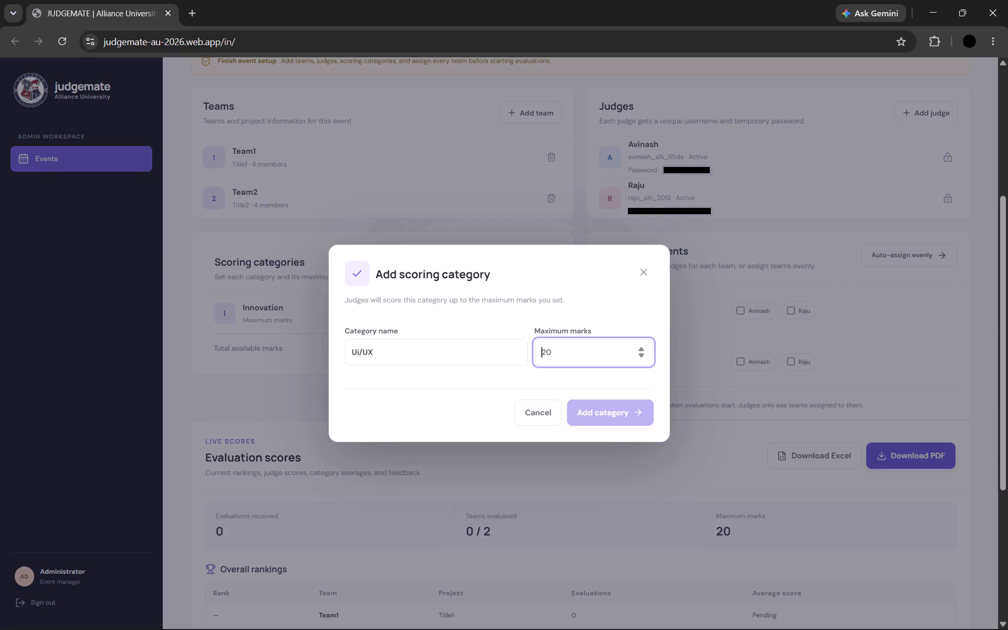
text(20)
click(615, 413)
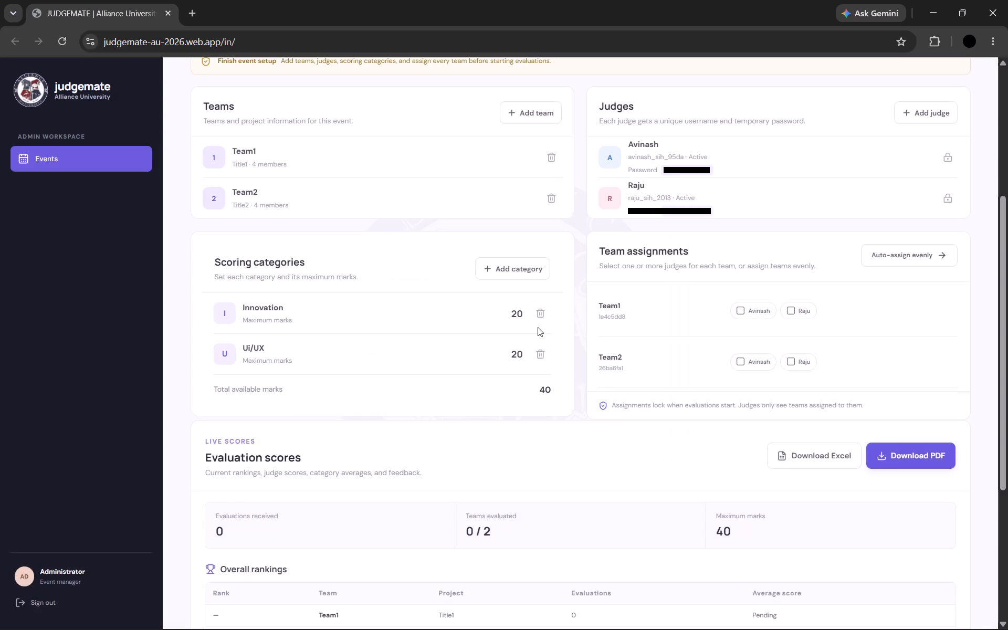
Add a scoring category named Backend with maximum marks of 20.
click(521, 267)
text(BA)
text(ckenfd)
key(BackSpace)
key(BackSpace)
key(d)
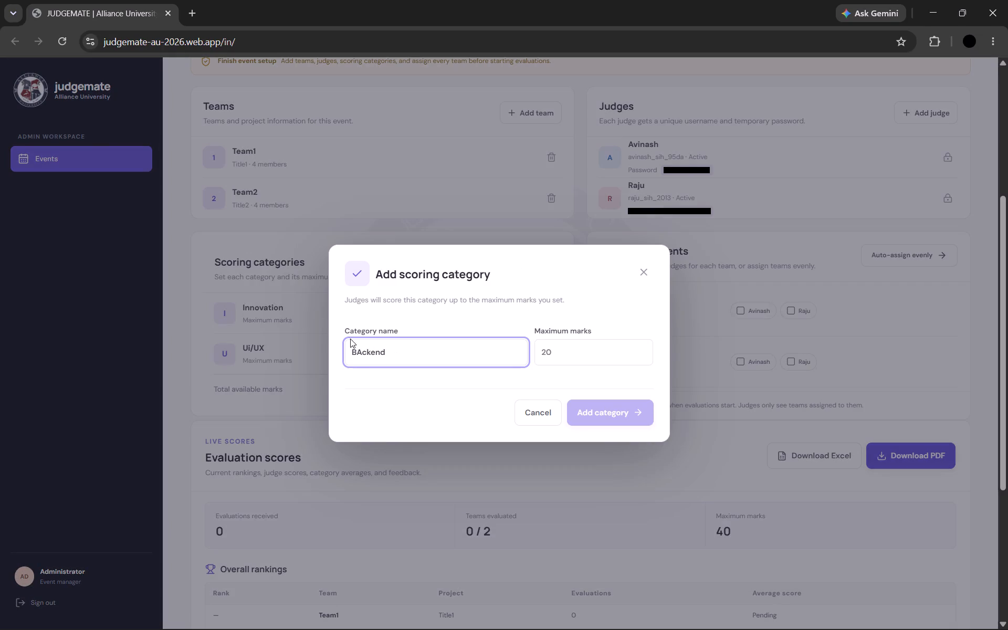
click(366, 362)
key(Left)
key(BackSpace)
key(a)
click(570, 349)
text(20)
click(626, 415)
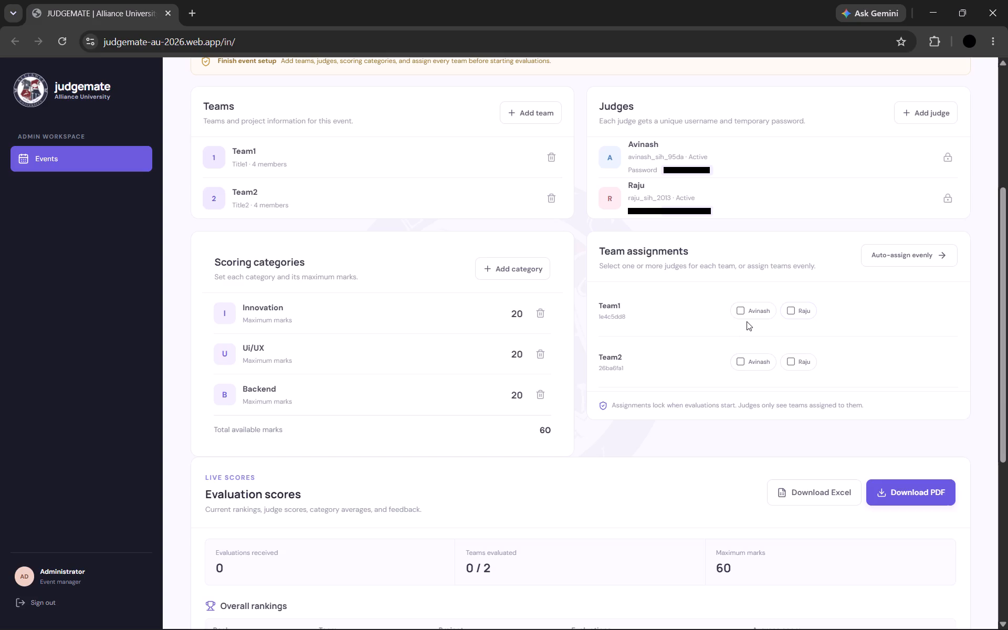
Auto-assign the two teams evenly between the judges.
scroll(672, 361, right, 1)
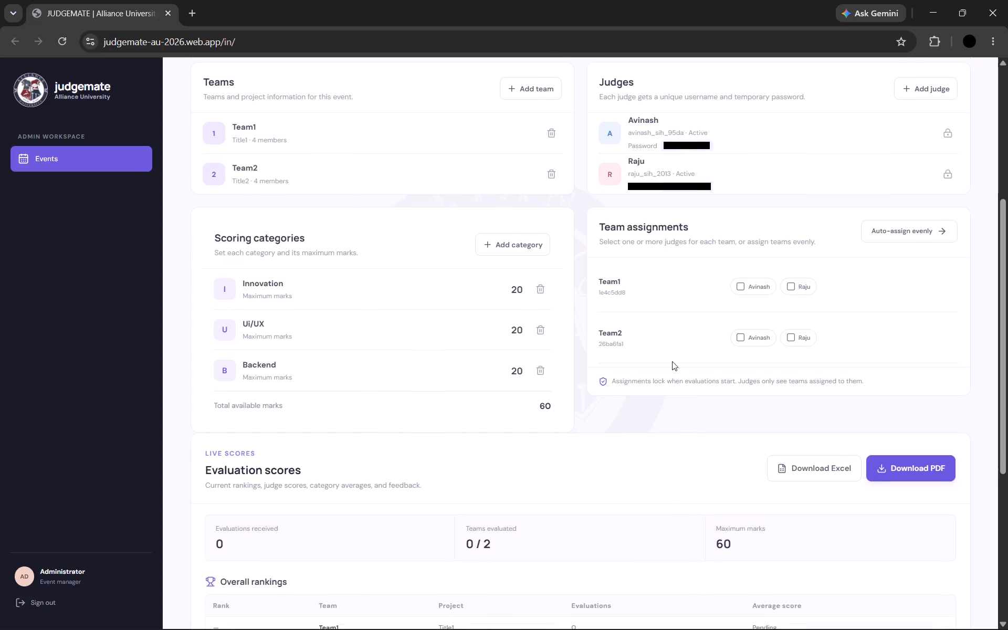
scroll(672, 361, right, 1)
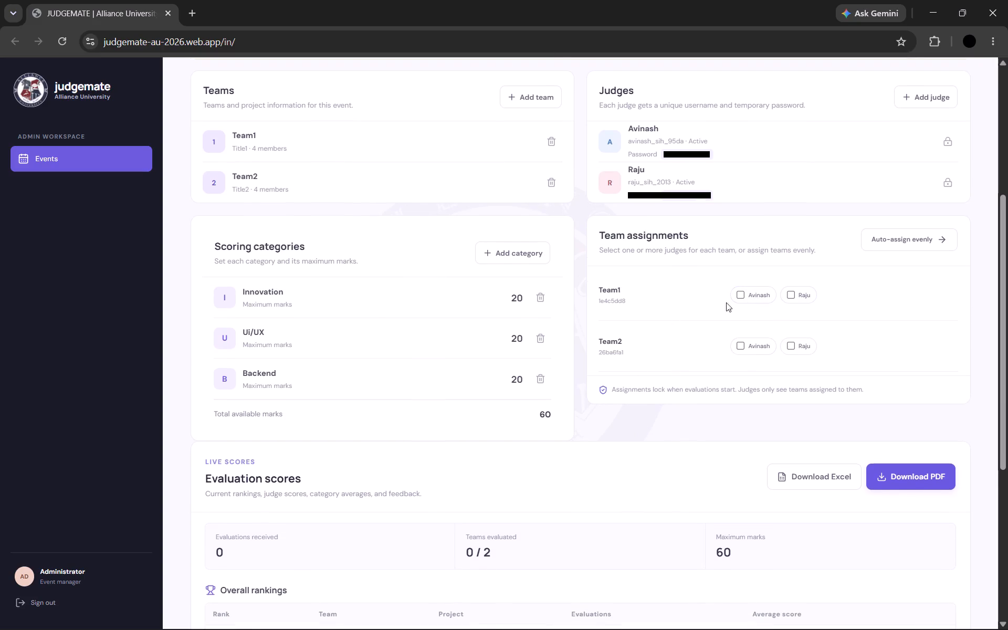
scroll(679, 301, up, 1)
scroll(679, 301, down, 1)
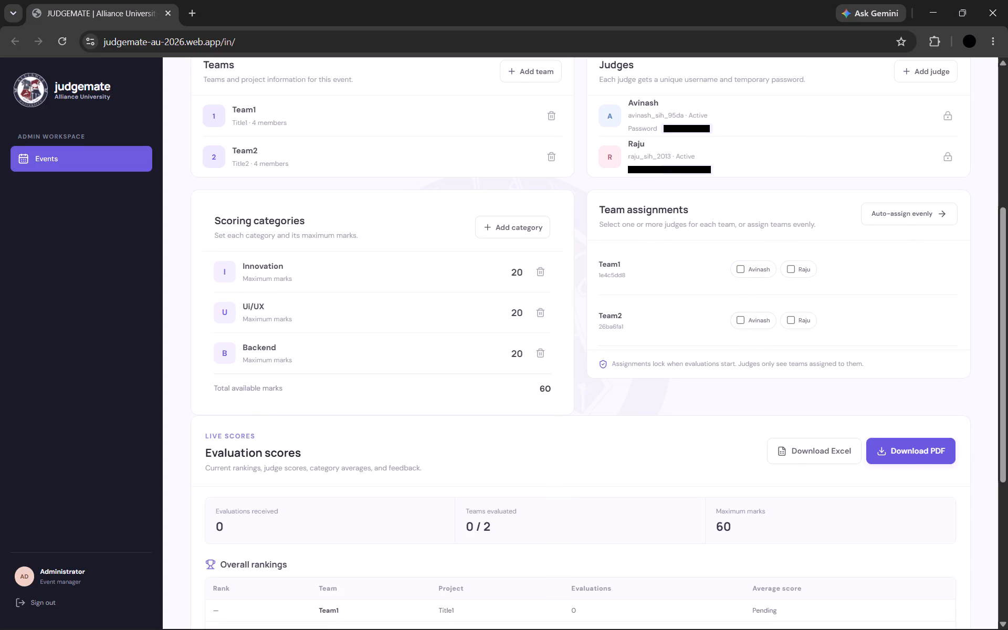
click(907, 216)
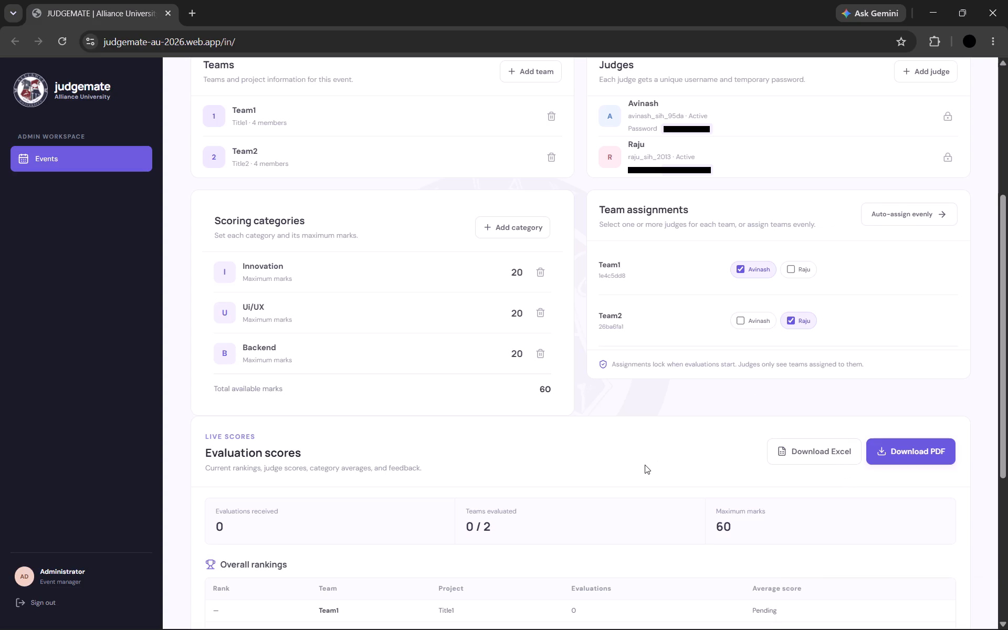
Start evaluations for the SIH event.
scroll(505, 447, down, 1)
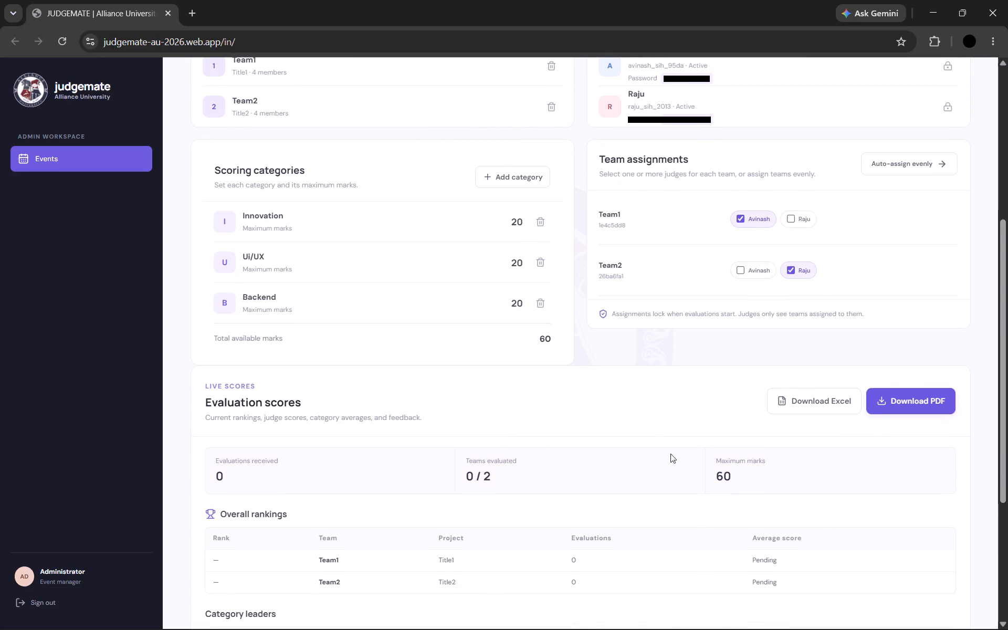
scroll(652, 458, down, 4)
scroll(652, 458, up, 8)
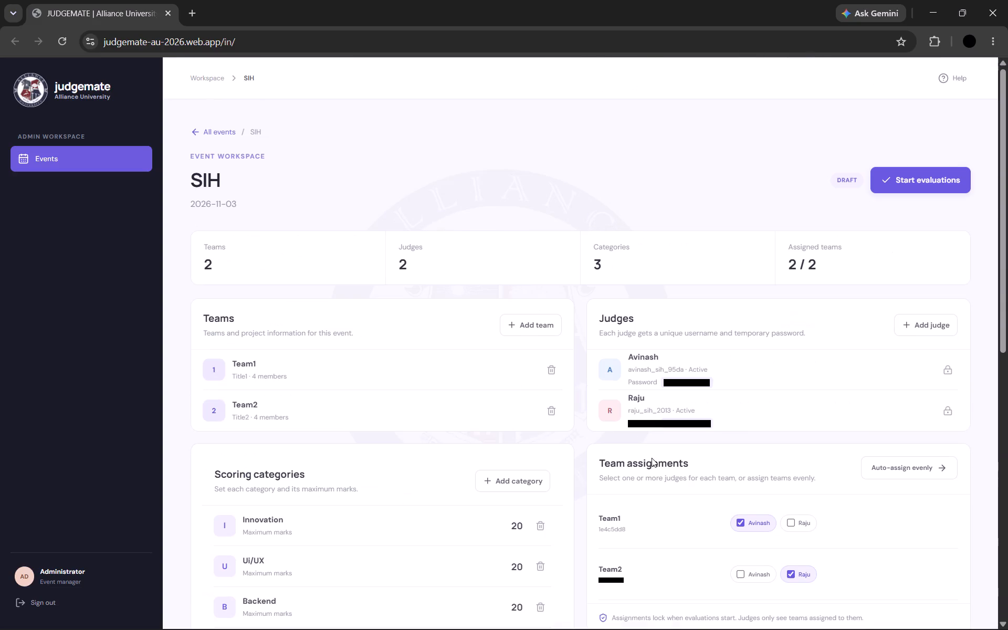
click(932, 175)
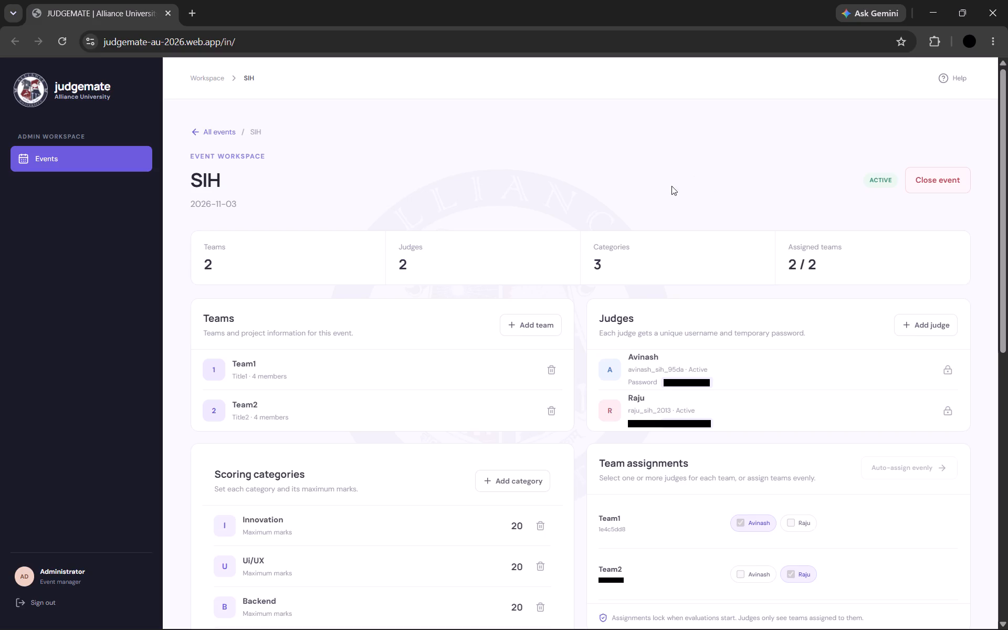
Examine the evaluation scores, overall rankings and category leaders of the SIH event.
scroll(711, 255, down, 5)
scroll(489, 514, down, 1)
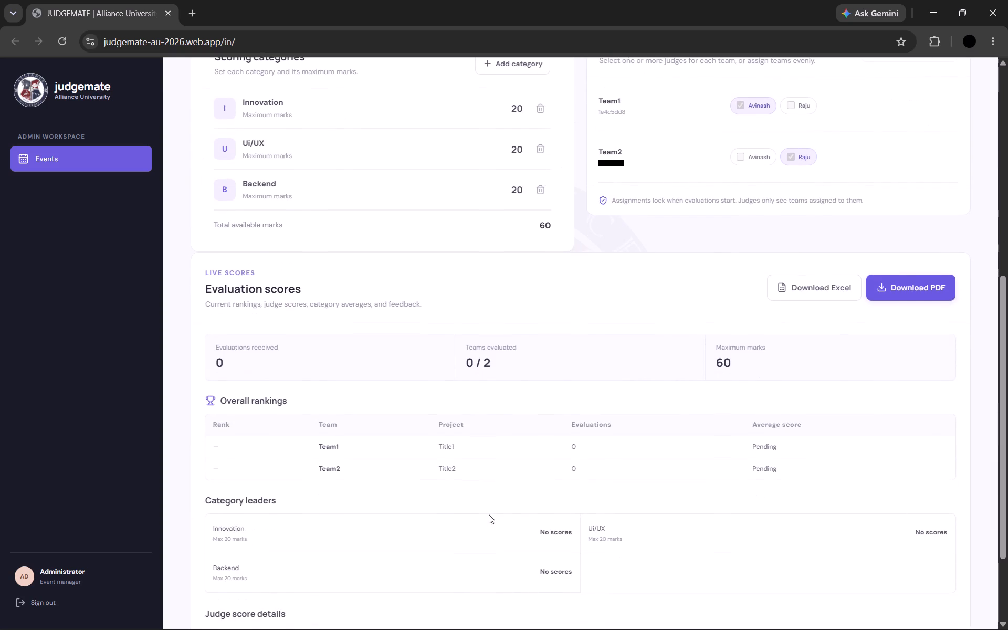
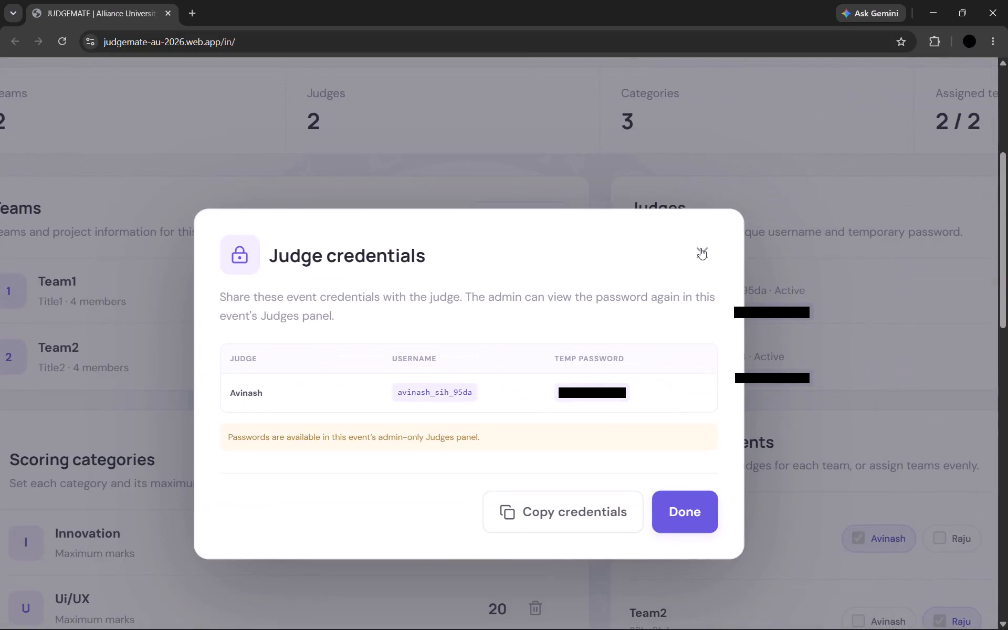
Close the judge credentials for Avinash.
click(707, 257)
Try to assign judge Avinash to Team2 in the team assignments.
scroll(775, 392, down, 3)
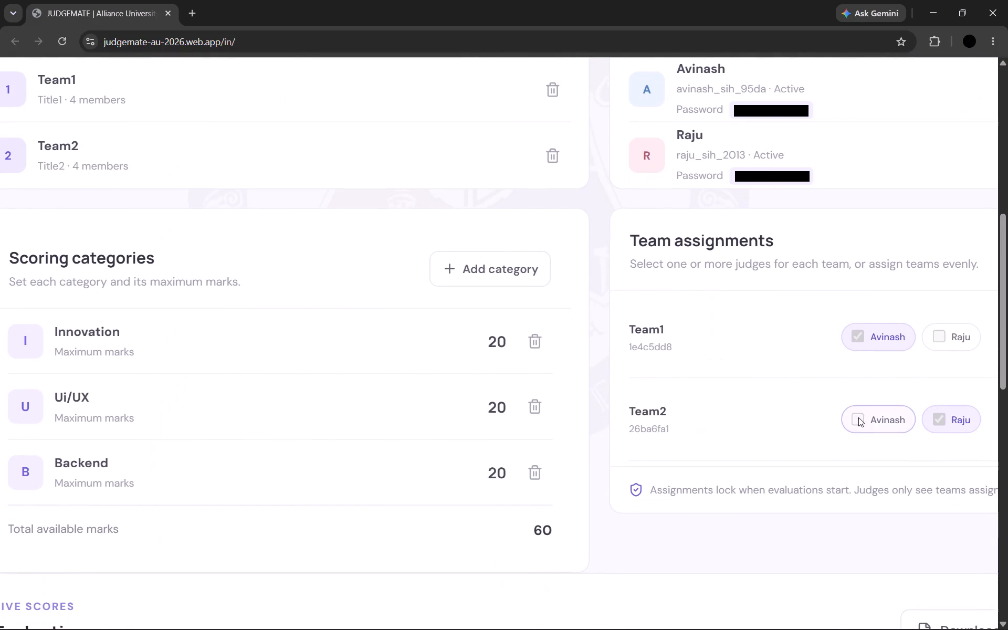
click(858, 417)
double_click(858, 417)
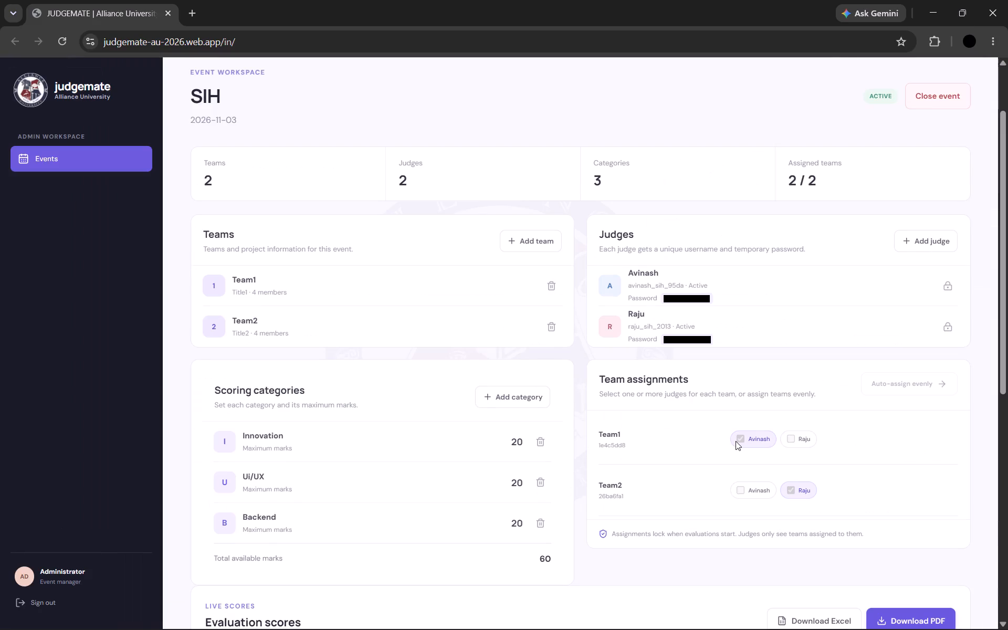
Examine the live evaluation scores, including overall rankings, category leaders, judge score details and judge feedback.
scroll(502, 470, down, 3)
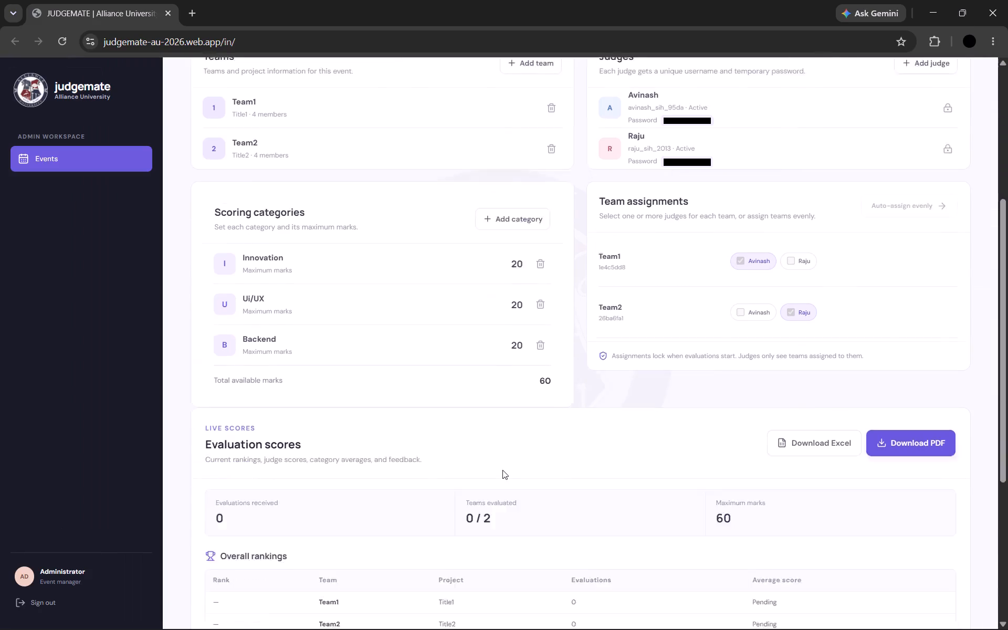
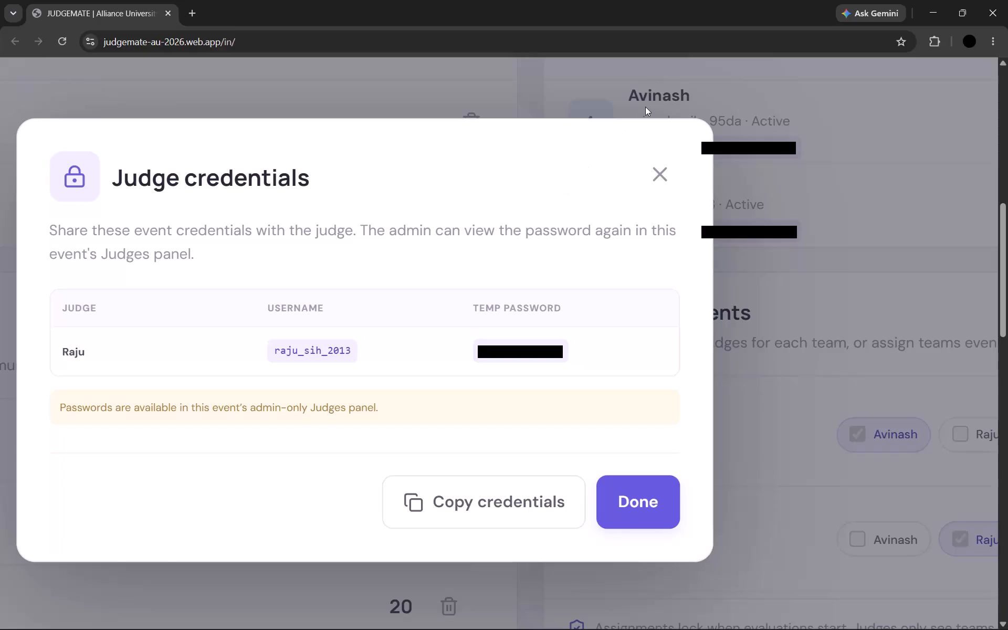
Close the judge credentials for Raju.
click(662, 175)
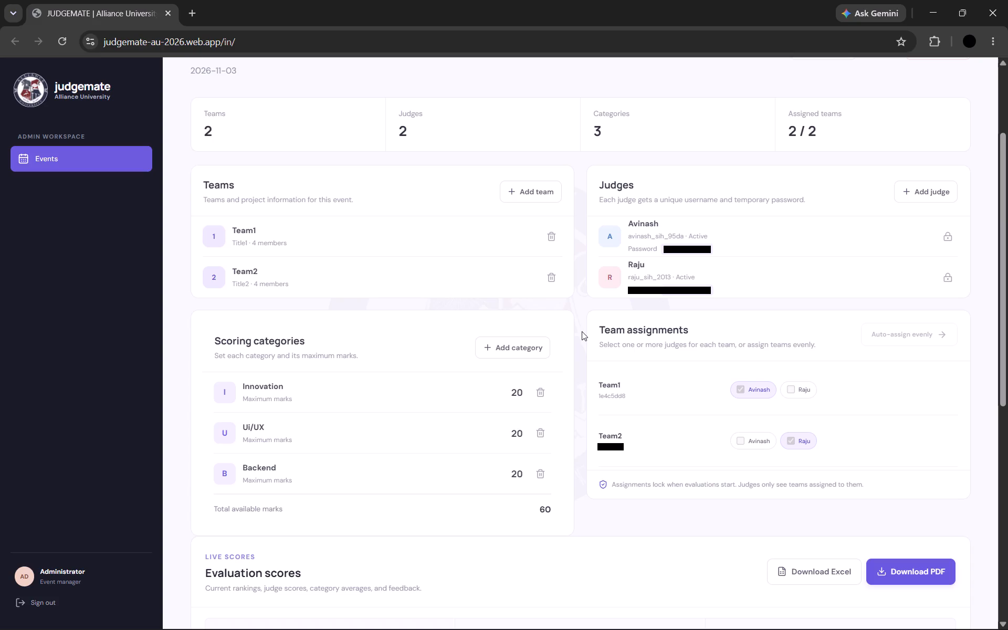
Examine the updated live evaluation scores of the SIH event, including rankings, category leaders, judge score details and feedback.
scroll(577, 402, down, 4)
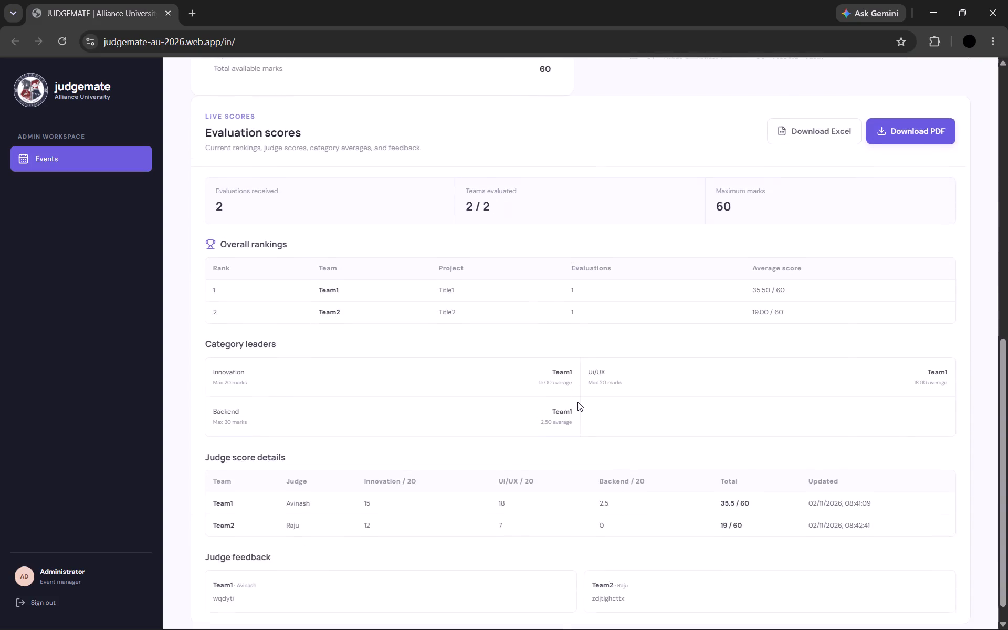
scroll(577, 402, down, 3)
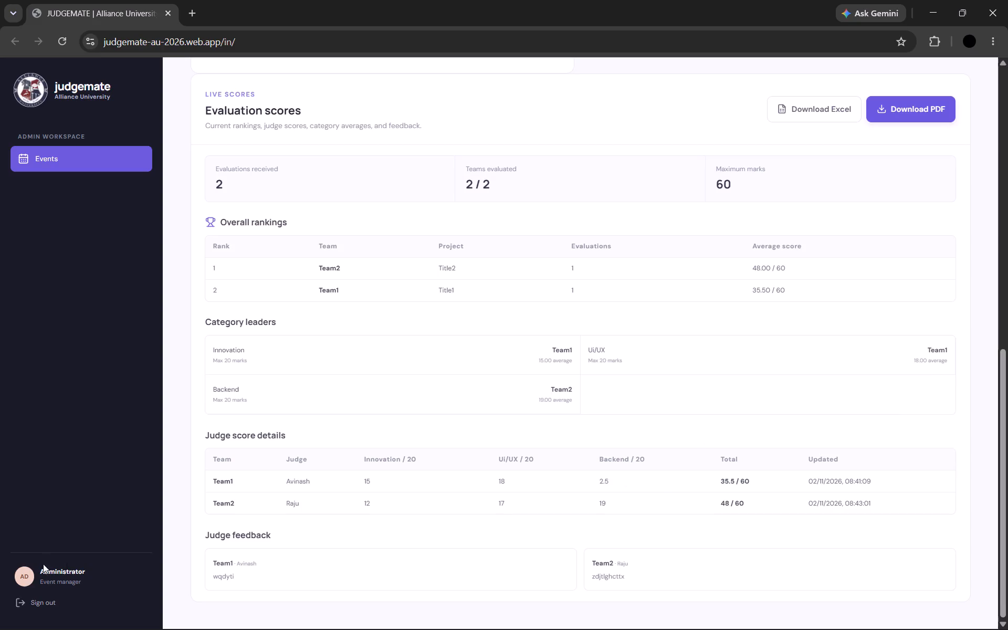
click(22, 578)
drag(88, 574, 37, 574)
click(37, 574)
Copy the web address of the judging site from the SIH event workspace.
scroll(327, 308, up, 6)
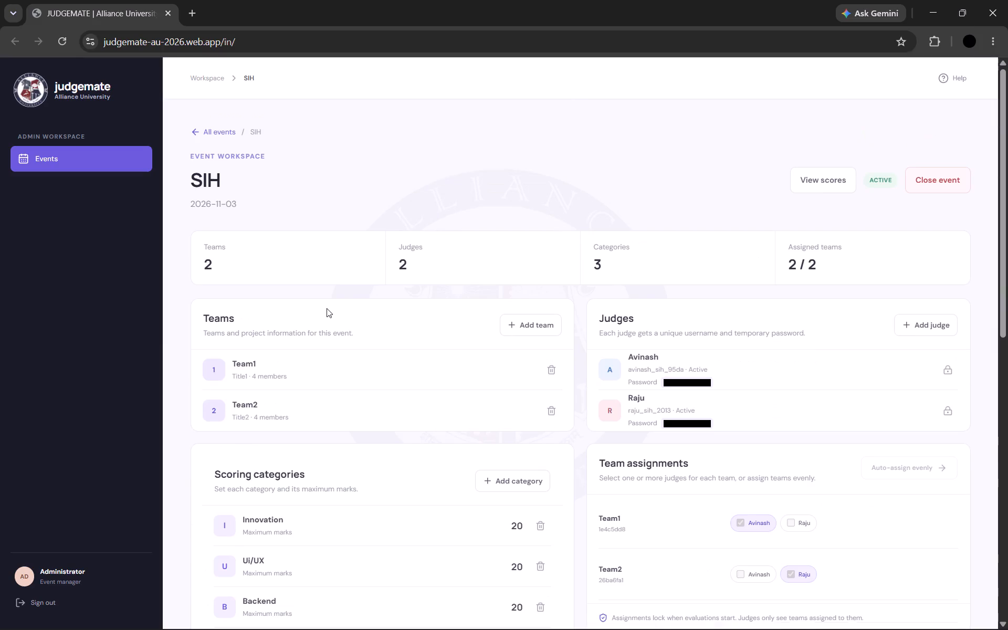
click(316, 46)
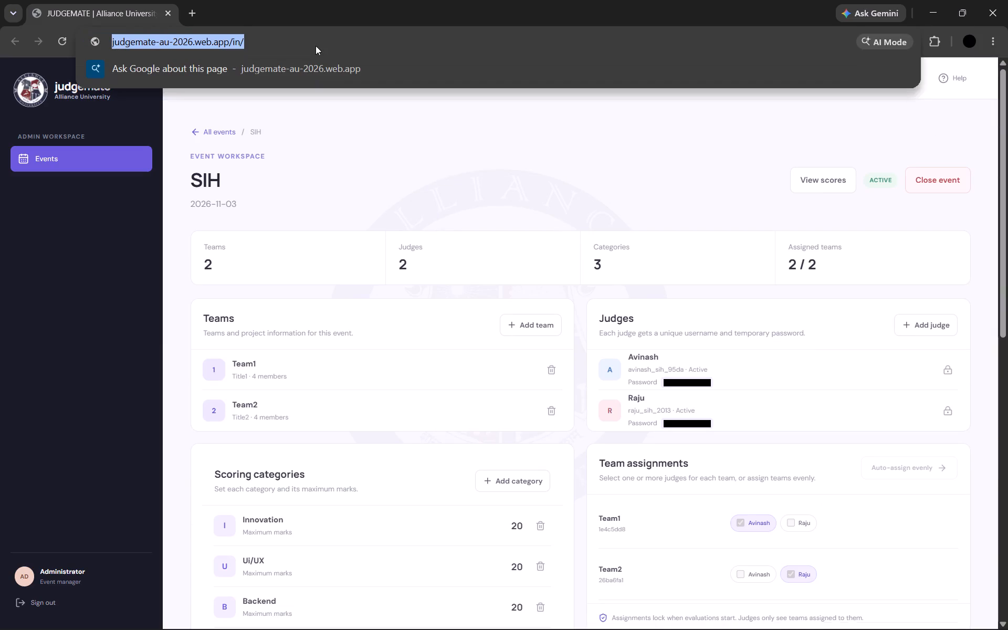
key(ctrl+c)
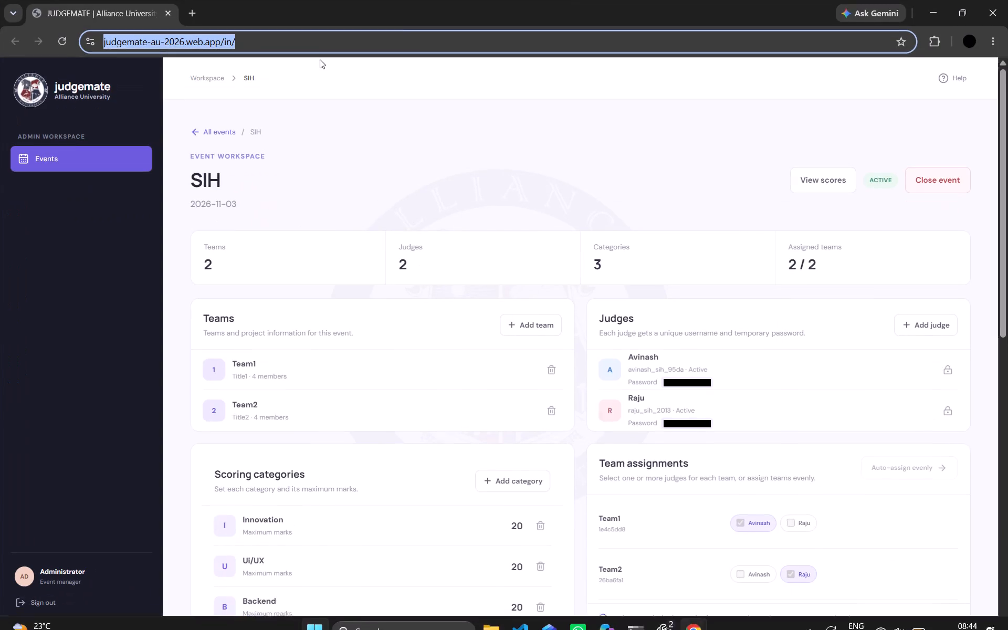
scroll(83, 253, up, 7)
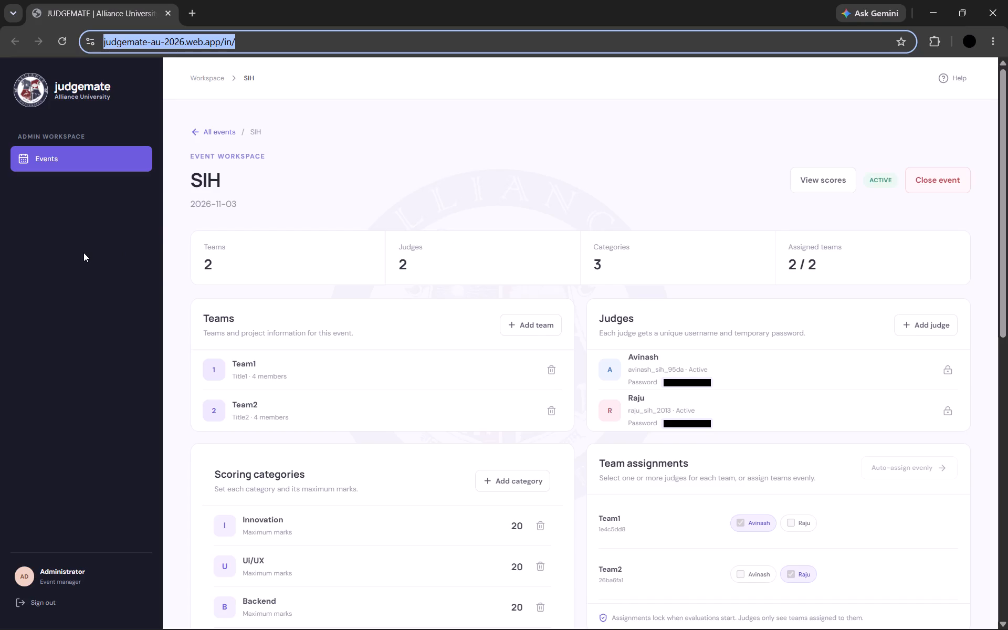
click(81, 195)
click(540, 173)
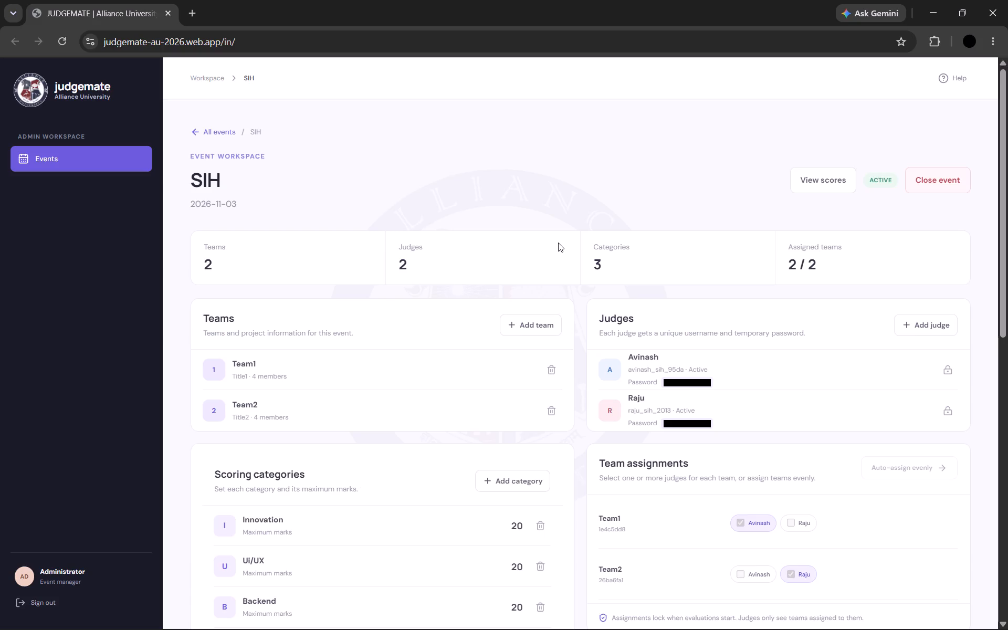
Return from the SIH event workspace to the list of all events.
click(207, 131)
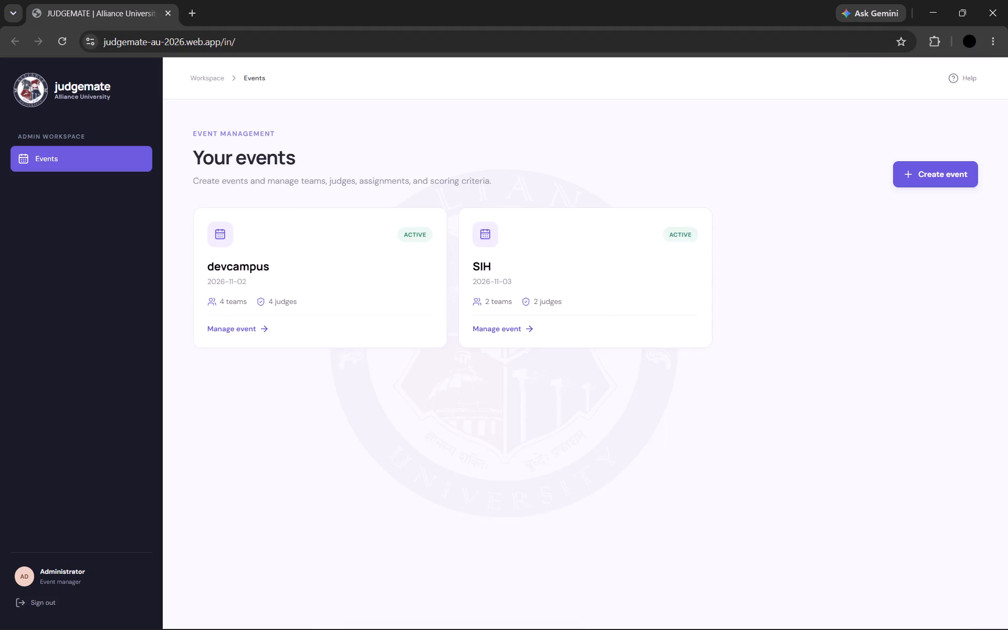
View the devcampus event workspace and go back to the list of all events.
scroll(311, 529, down, 2)
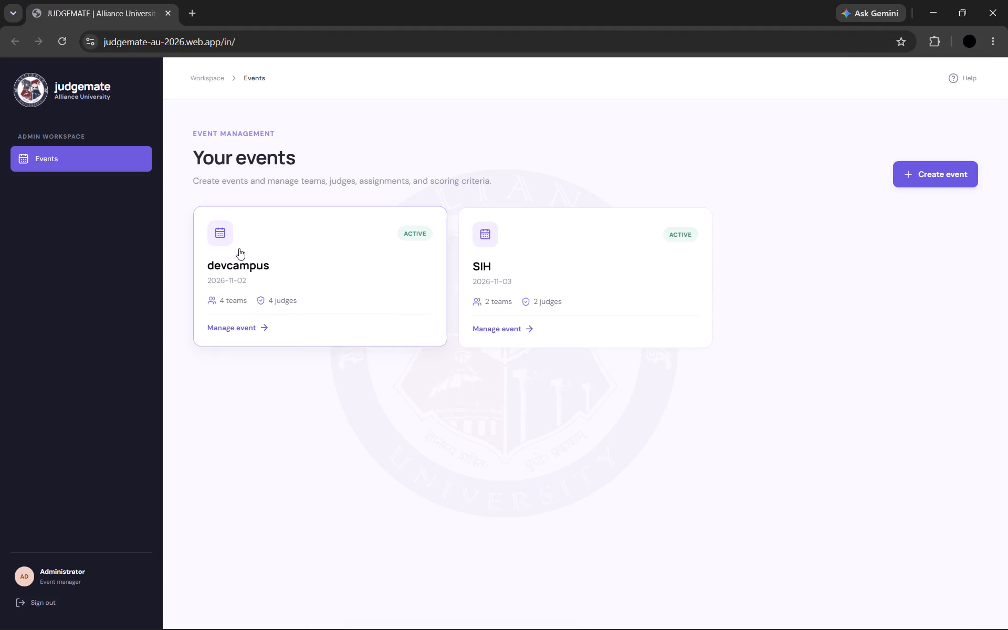
click(221, 232)
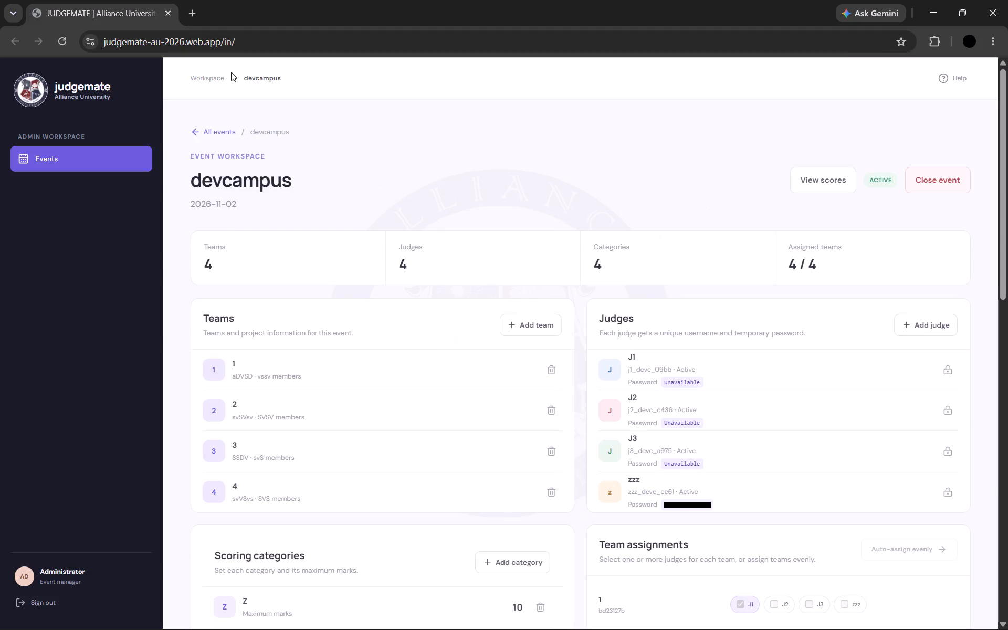
click(195, 128)
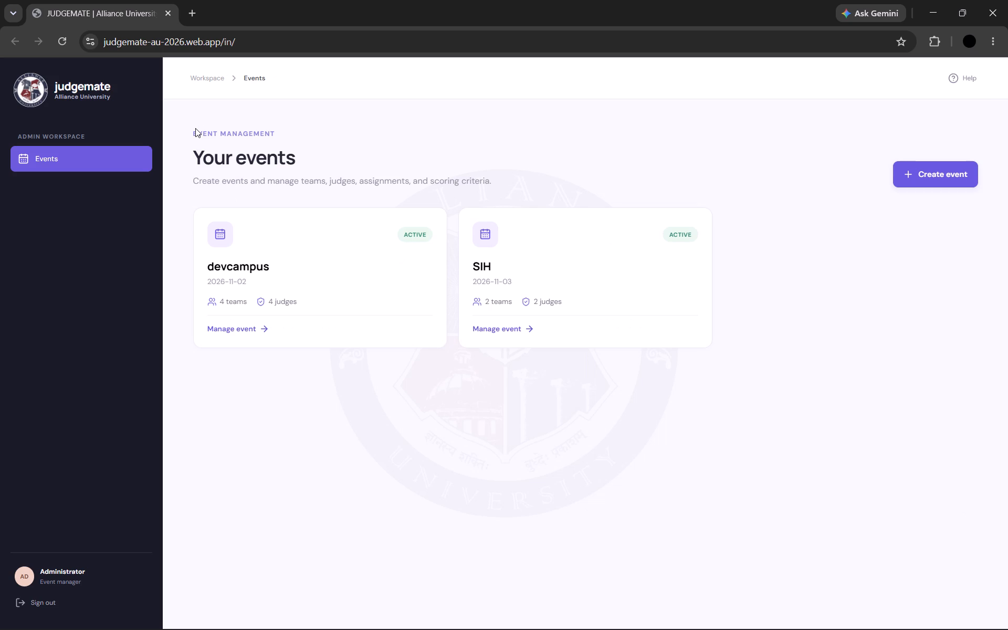
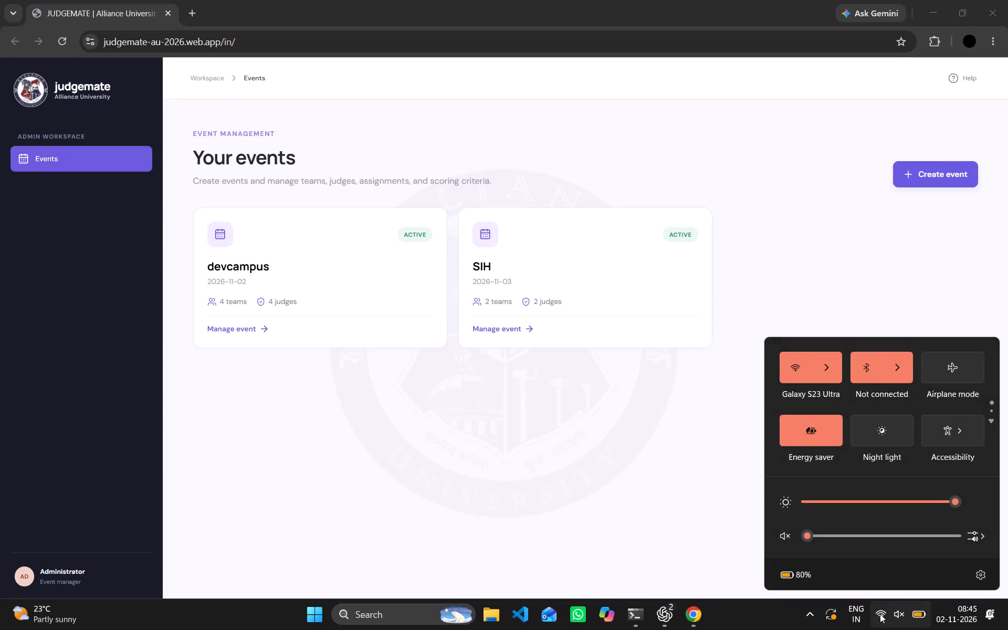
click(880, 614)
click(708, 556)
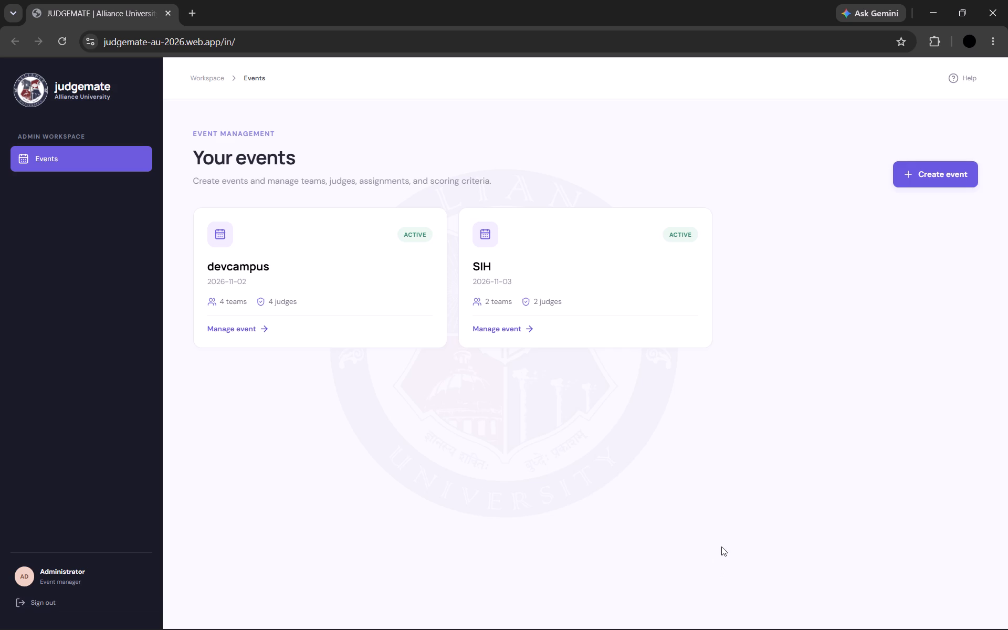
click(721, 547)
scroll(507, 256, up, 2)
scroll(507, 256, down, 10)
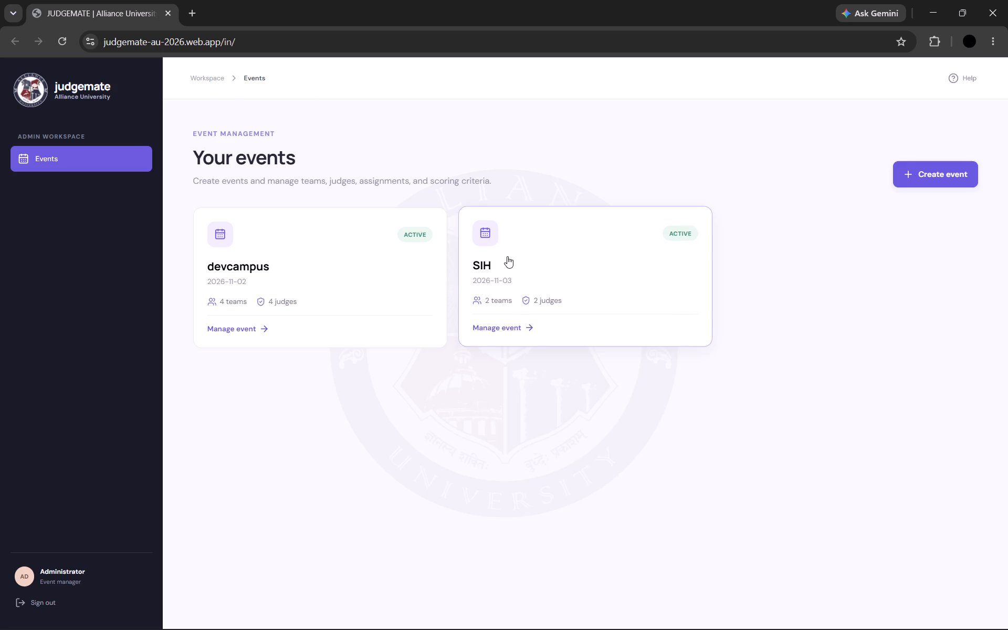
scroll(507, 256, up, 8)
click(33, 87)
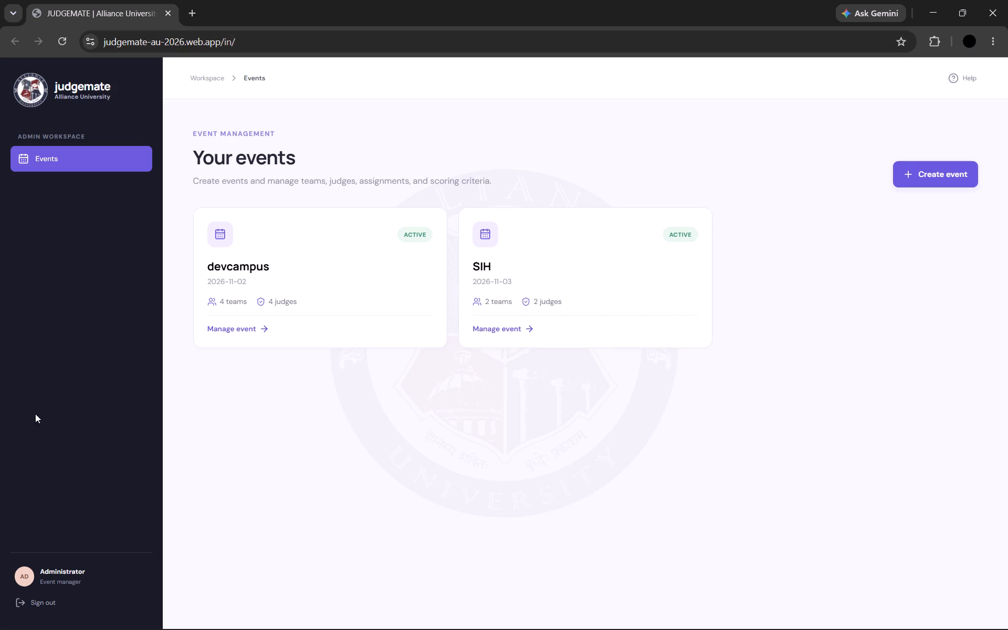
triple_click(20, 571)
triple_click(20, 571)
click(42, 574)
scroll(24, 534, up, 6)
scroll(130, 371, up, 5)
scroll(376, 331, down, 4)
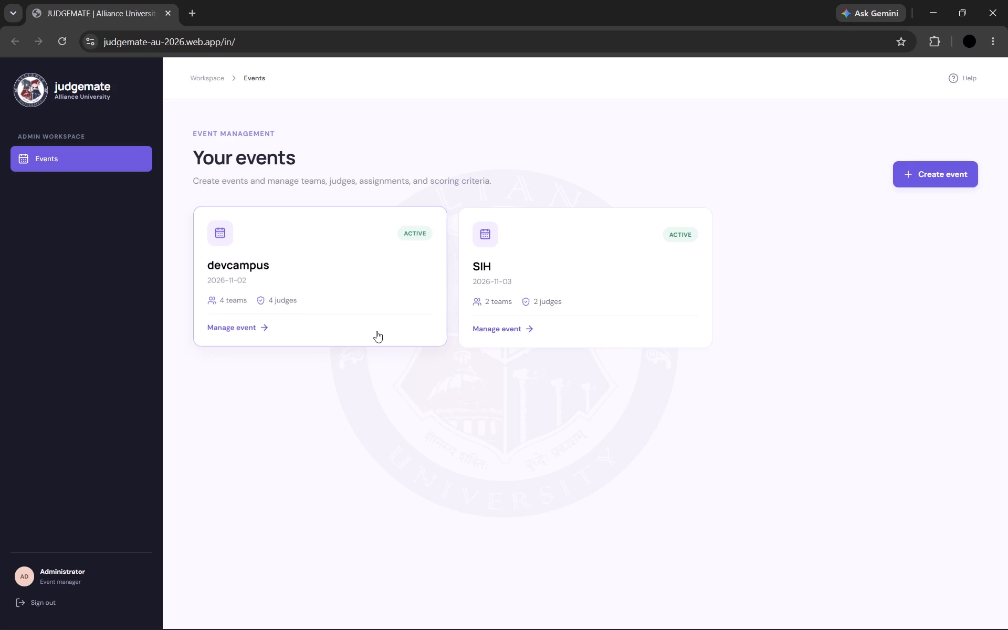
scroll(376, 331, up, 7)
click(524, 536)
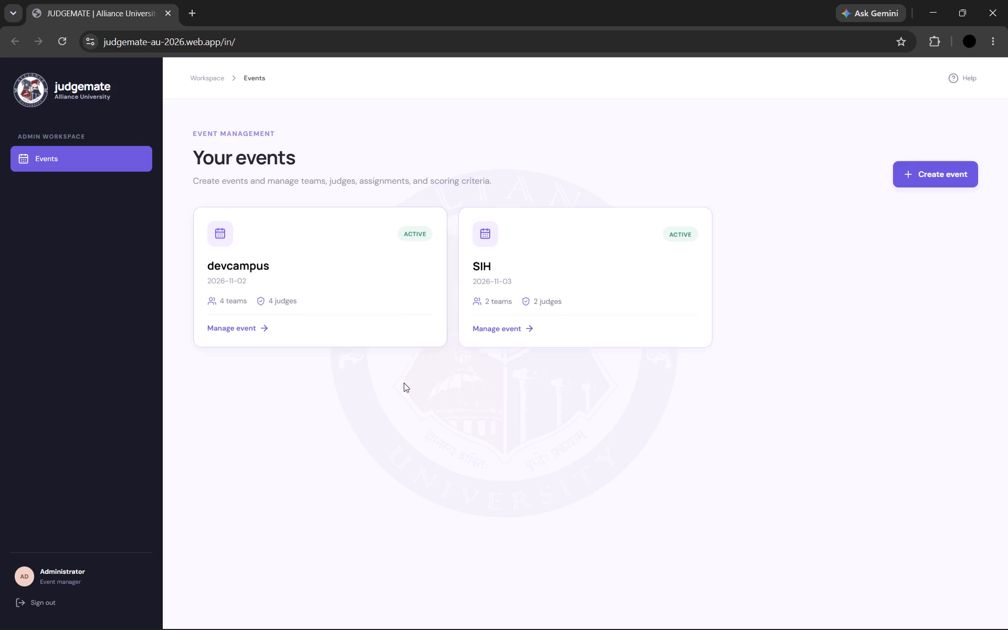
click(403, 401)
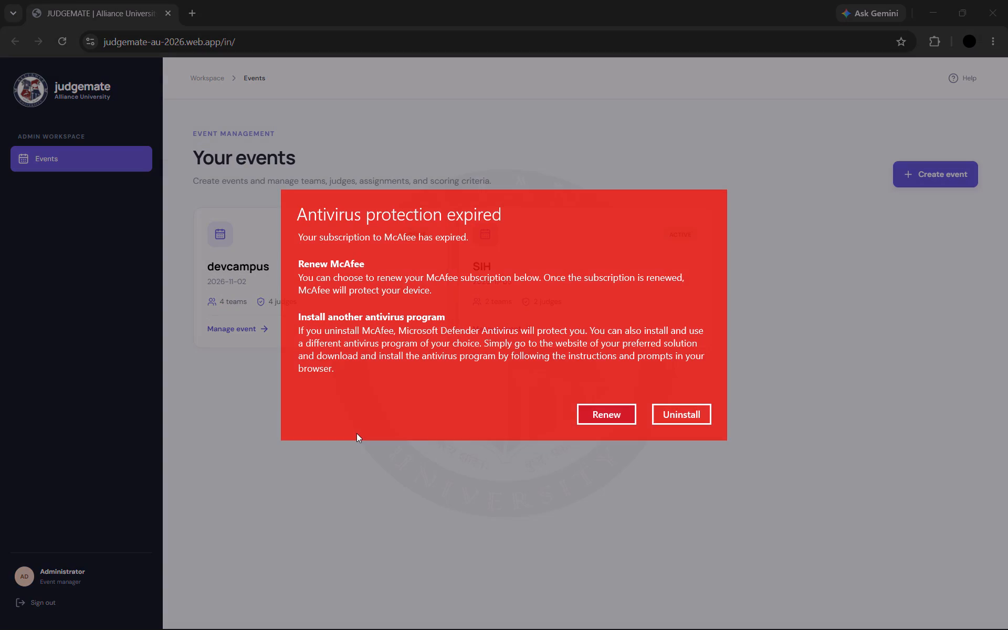
Dismiss the McAfee antivirus expiry notice by choosing Uninstall, close the Settings window, and return to the JUDGEMATE events list.
click(671, 417)
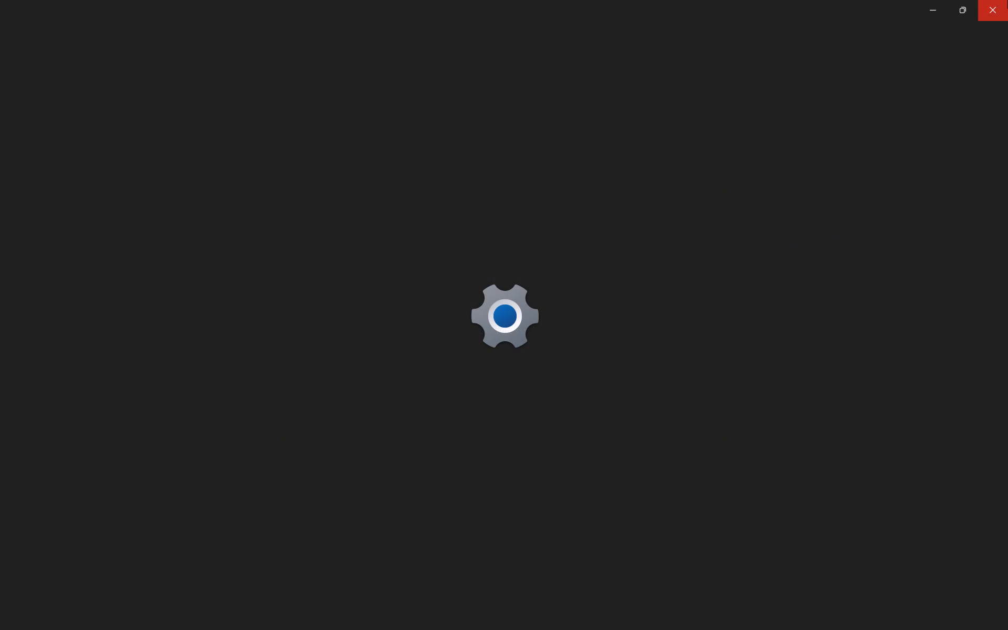
click(1007, 0)
click(309, 422)
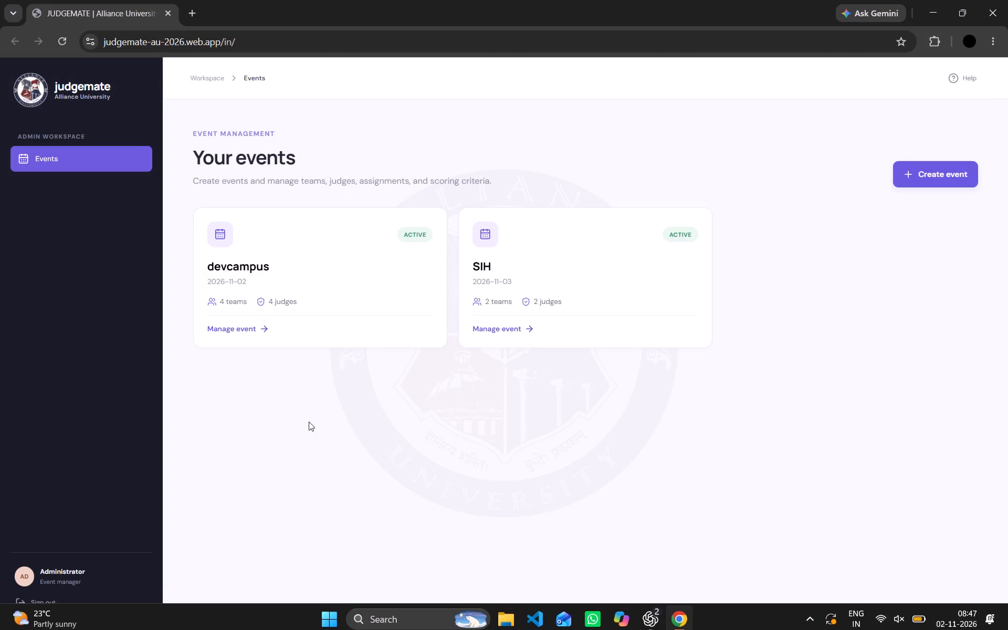
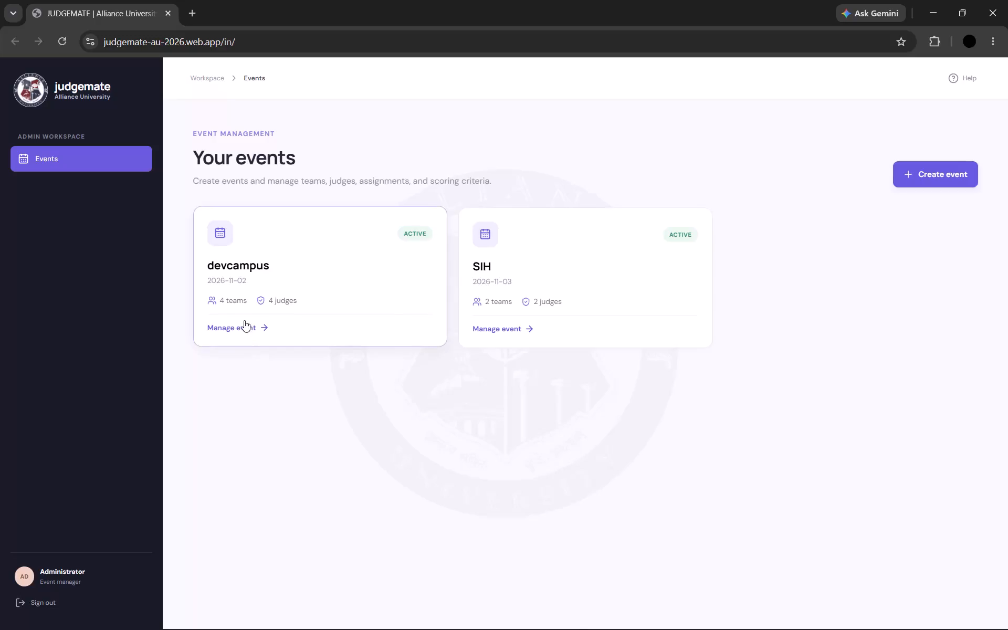
Open the devcampus event, examine its teams, judges, scoring categories and evaluation scores, and return to the events list.
click(246, 331)
scroll(411, 384, down, 1)
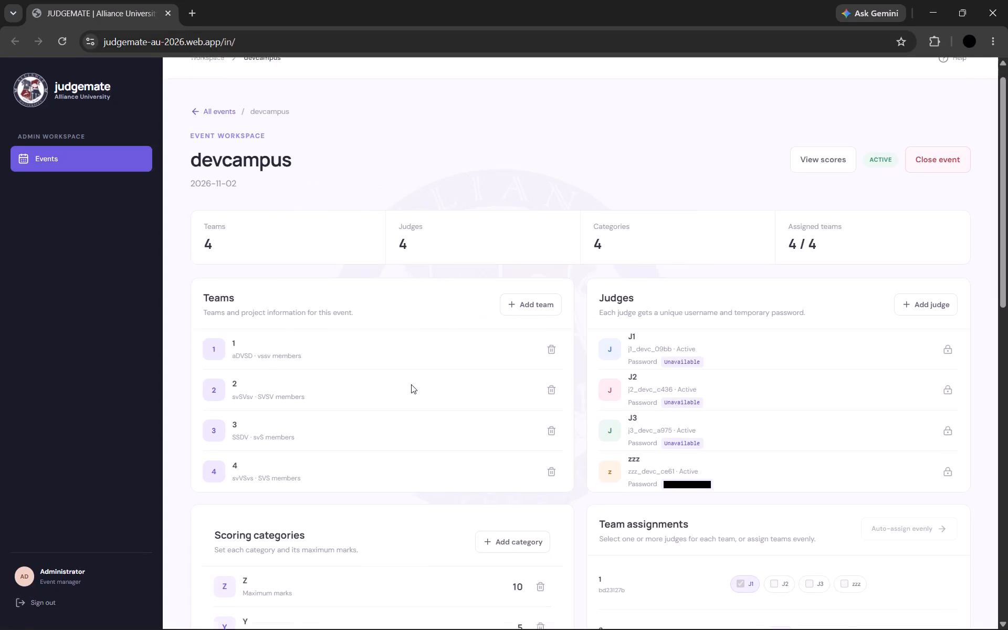
scroll(411, 384, down, 4)
scroll(411, 384, up, 4)
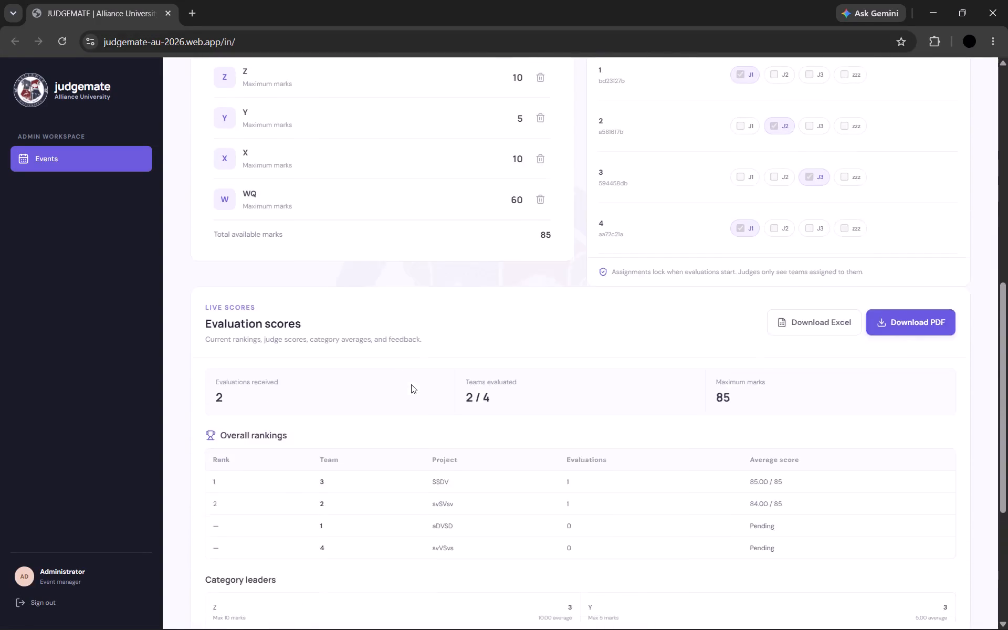
scroll(411, 384, up, 1)
scroll(411, 384, down, 2)
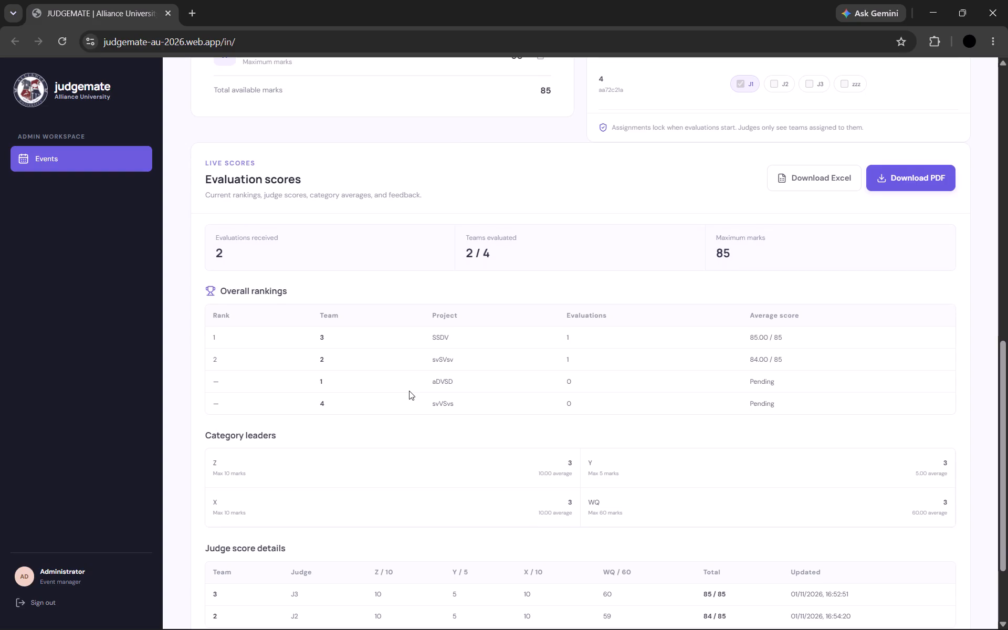
scroll(409, 391, up, 8)
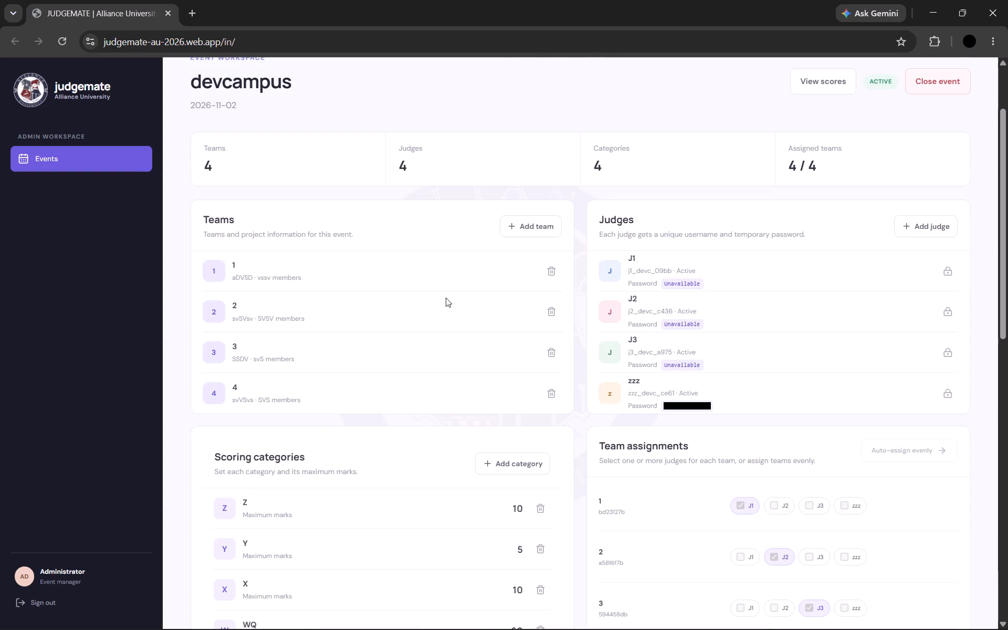
click(199, 133)
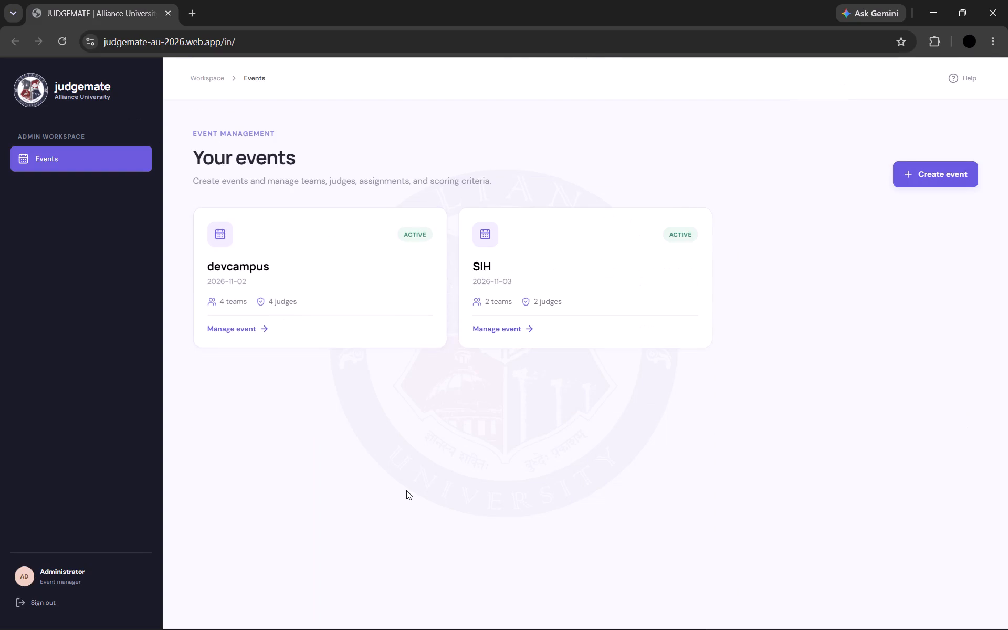
Open the SIH event's workspace and close the event.
scroll(406, 490, down, 3)
scroll(406, 490, up, 8)
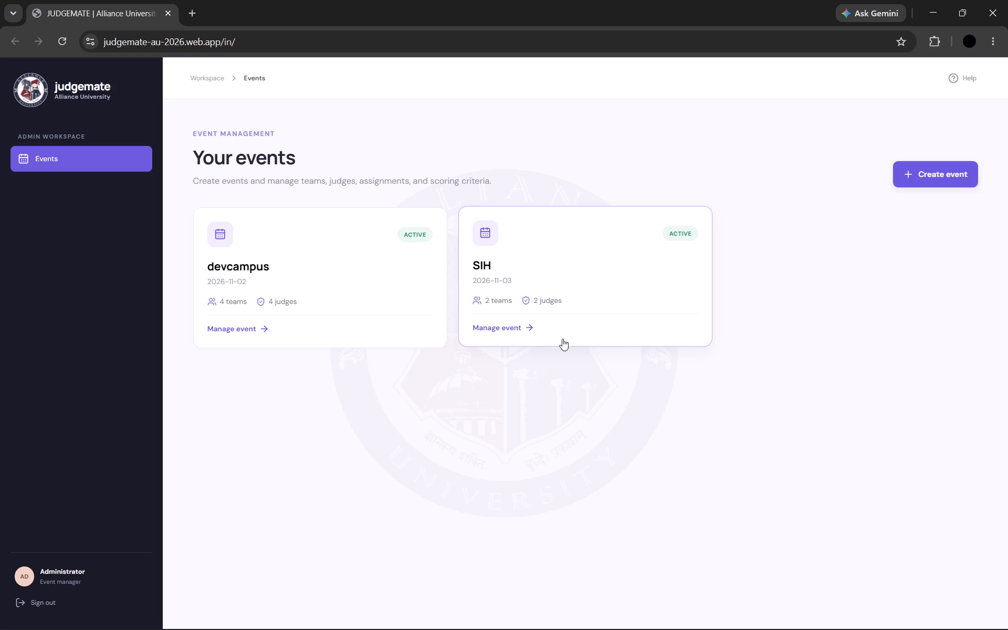
click(510, 327)
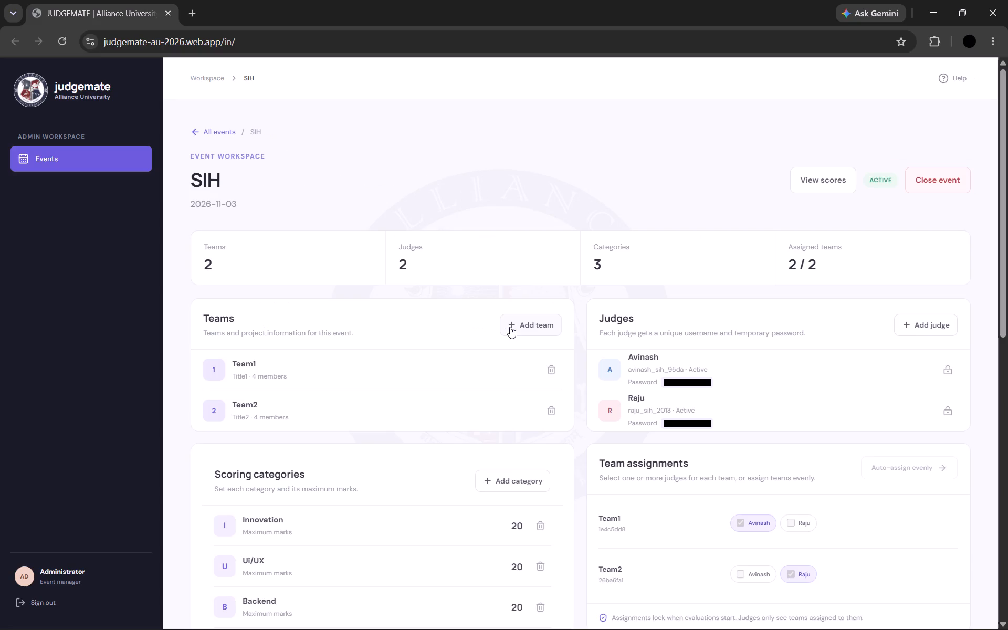
click(203, 130)
click(518, 327)
scroll(456, 368, down, 1)
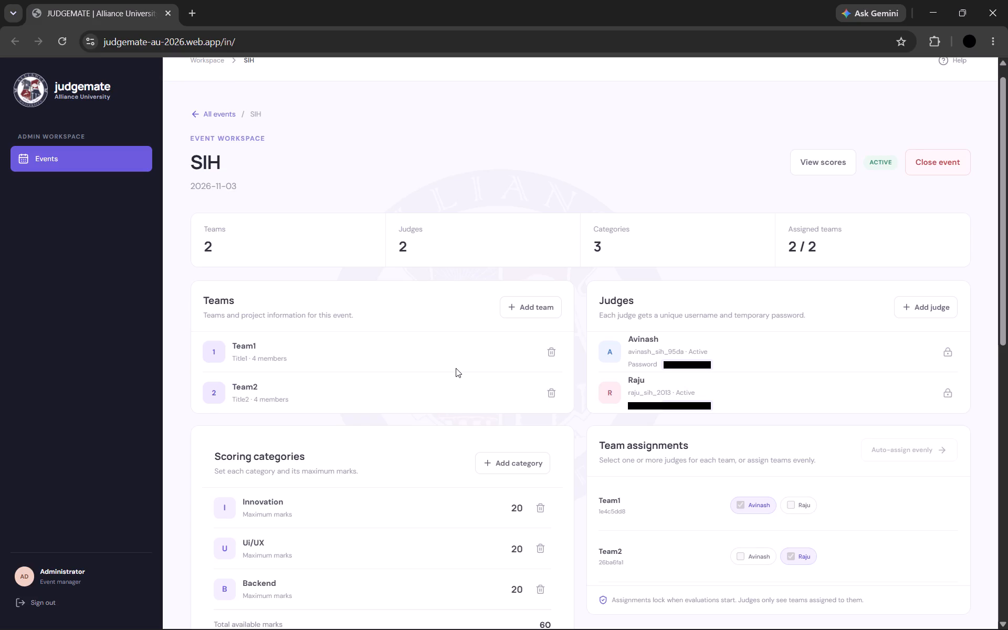
scroll(456, 368, up, 3)
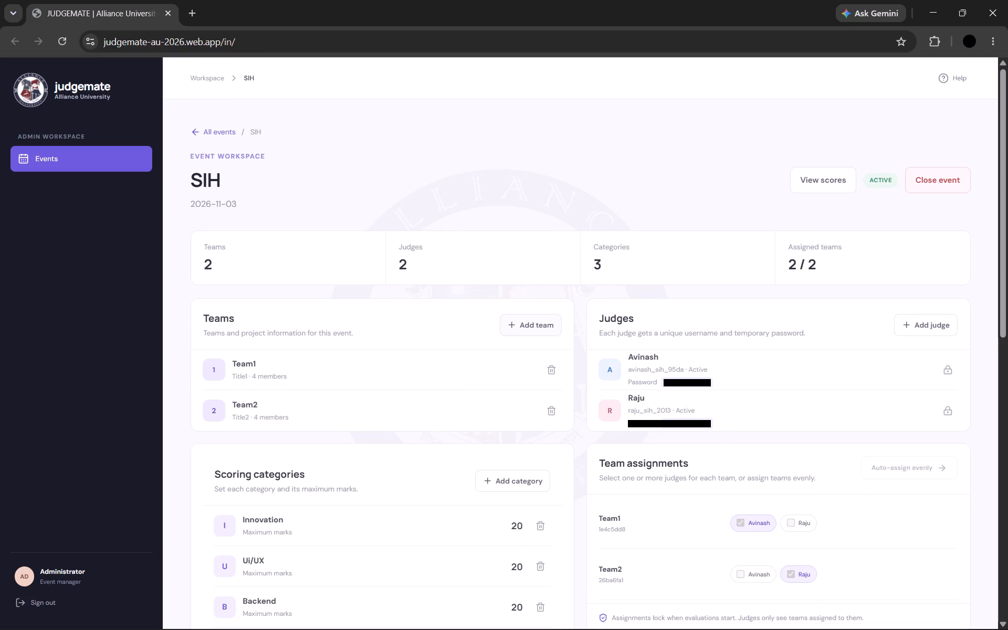
click(940, 171)
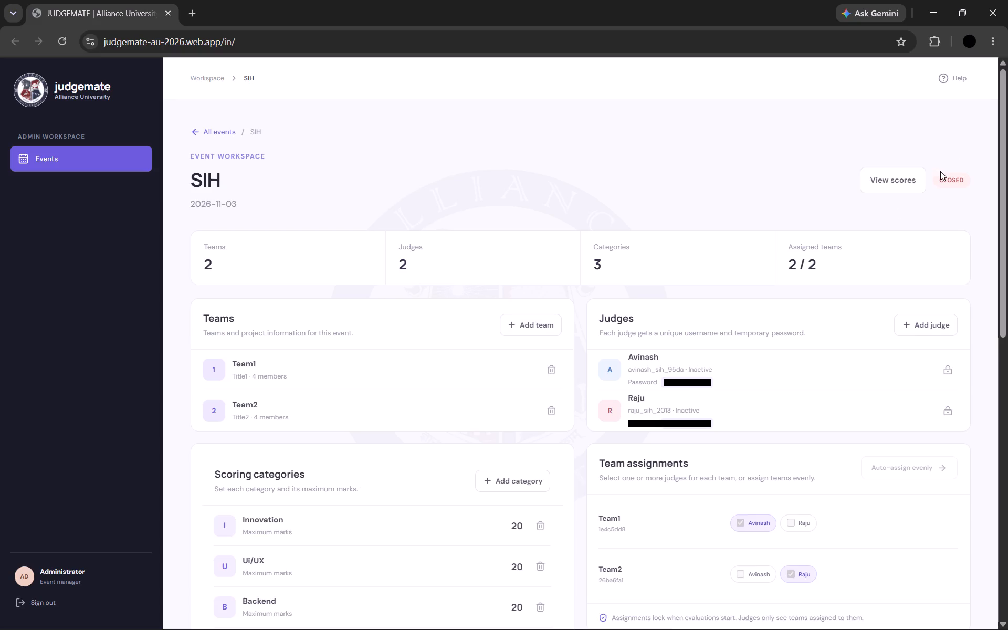
Review the SIH event's final report, scoring categories and team assignments.
scroll(759, 167, down, 5)
scroll(759, 167, up, 2)
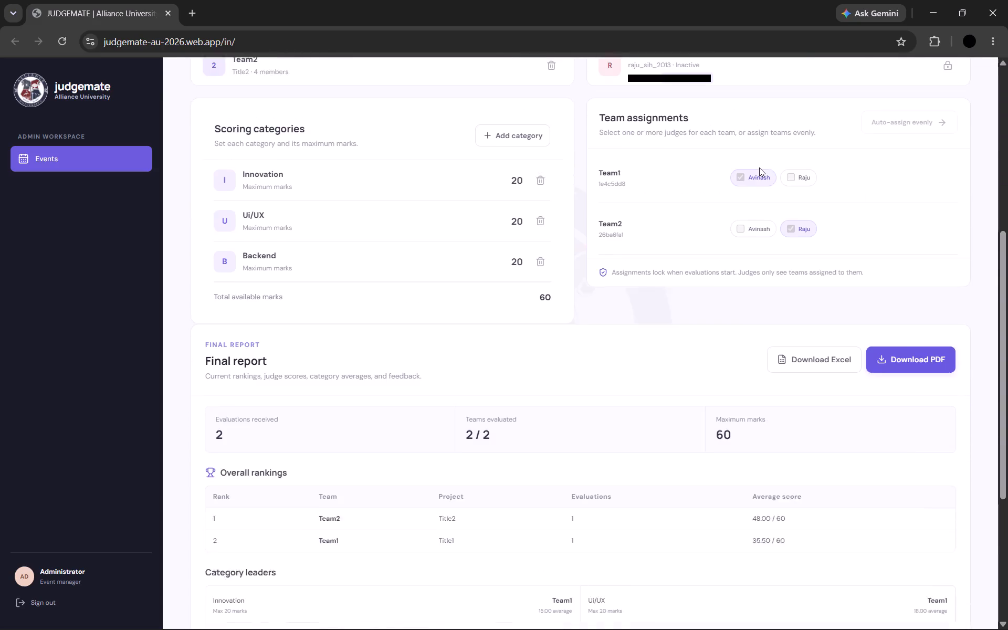
scroll(759, 167, up, 2)
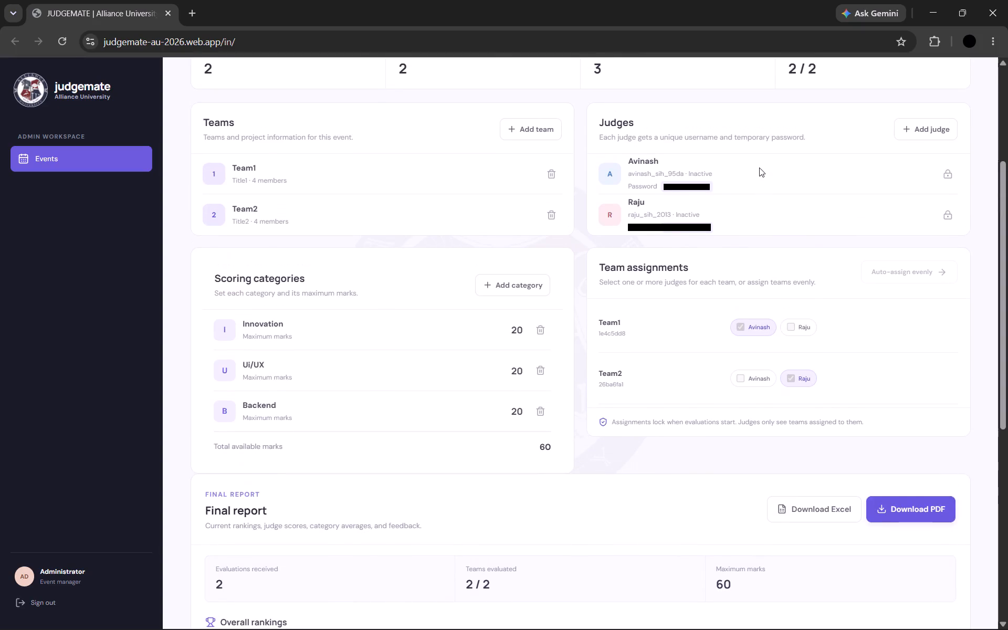
scroll(407, 230, up, 1)
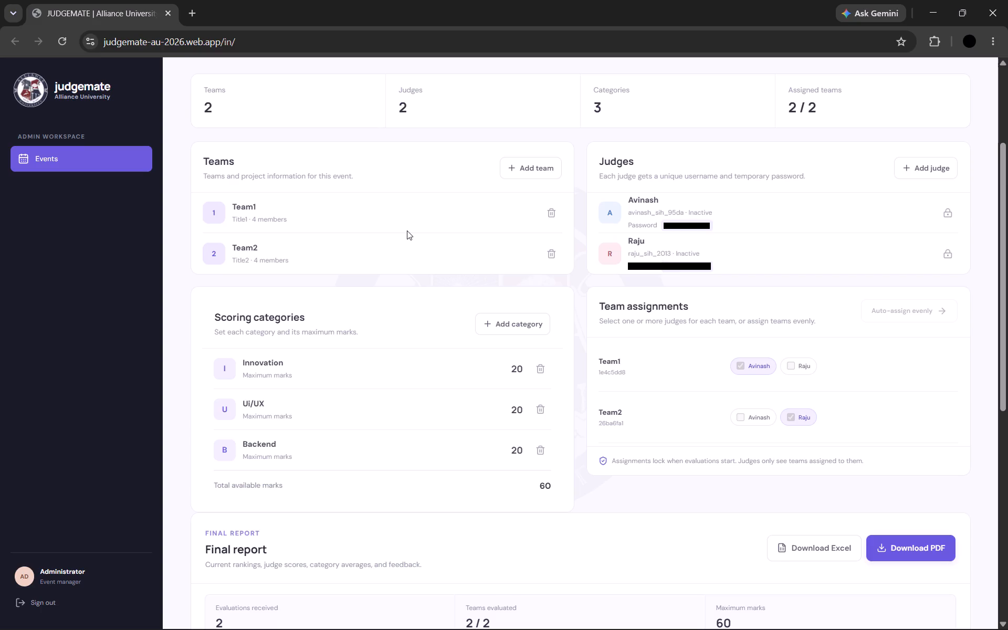
click(407, 230)
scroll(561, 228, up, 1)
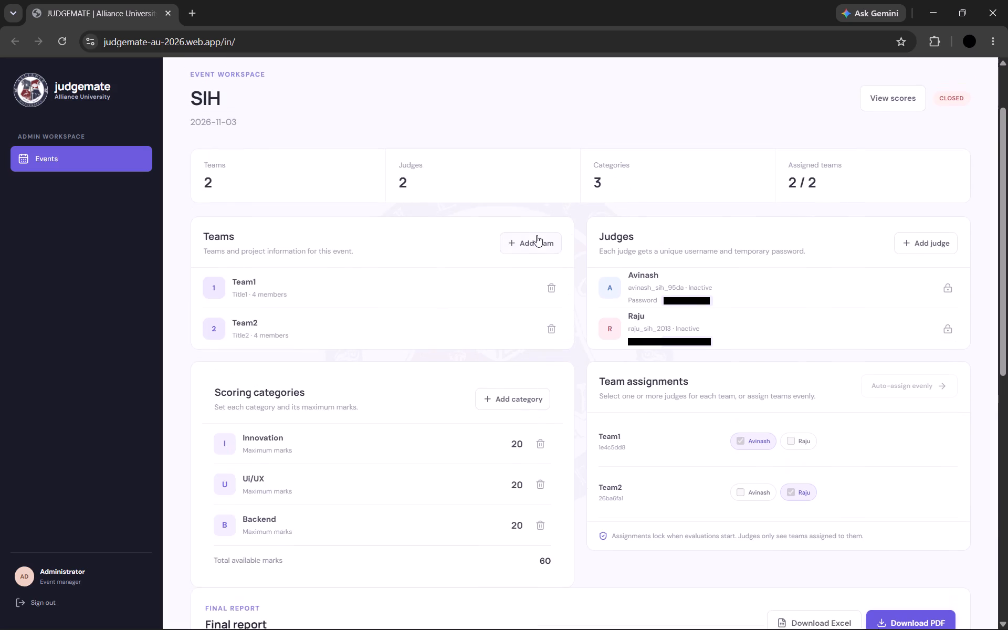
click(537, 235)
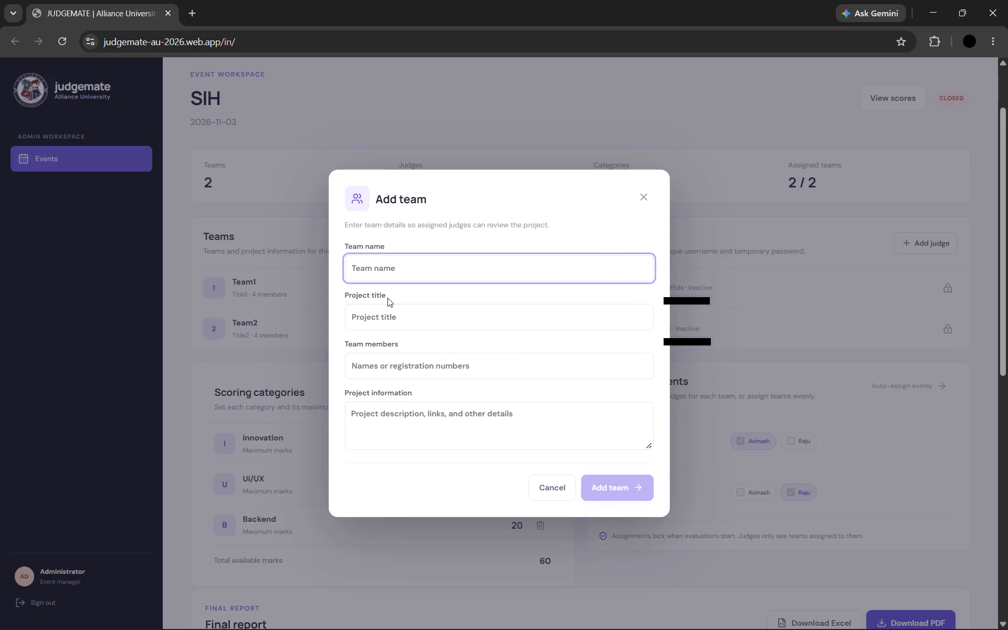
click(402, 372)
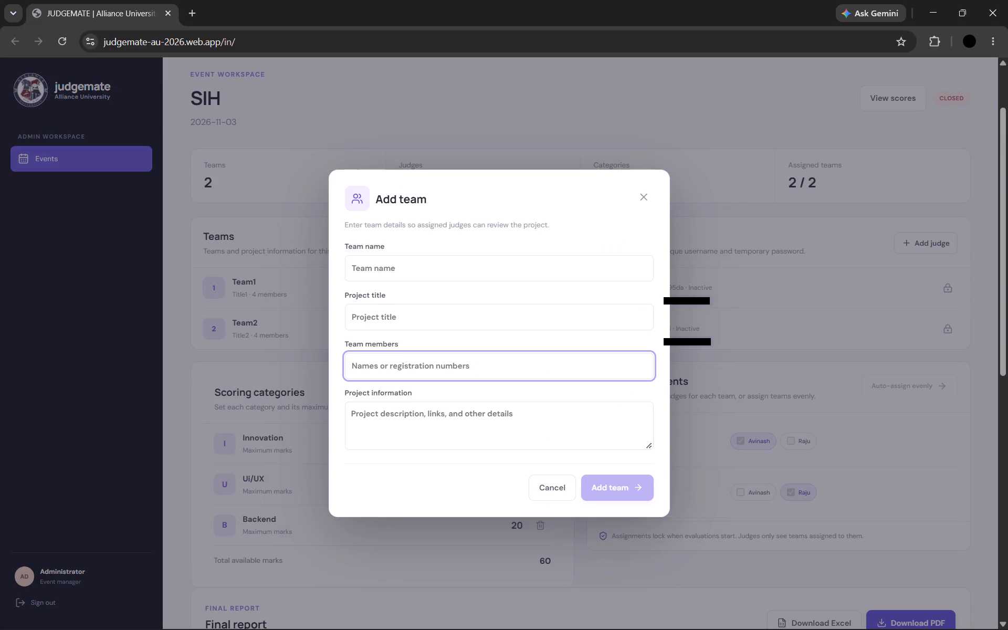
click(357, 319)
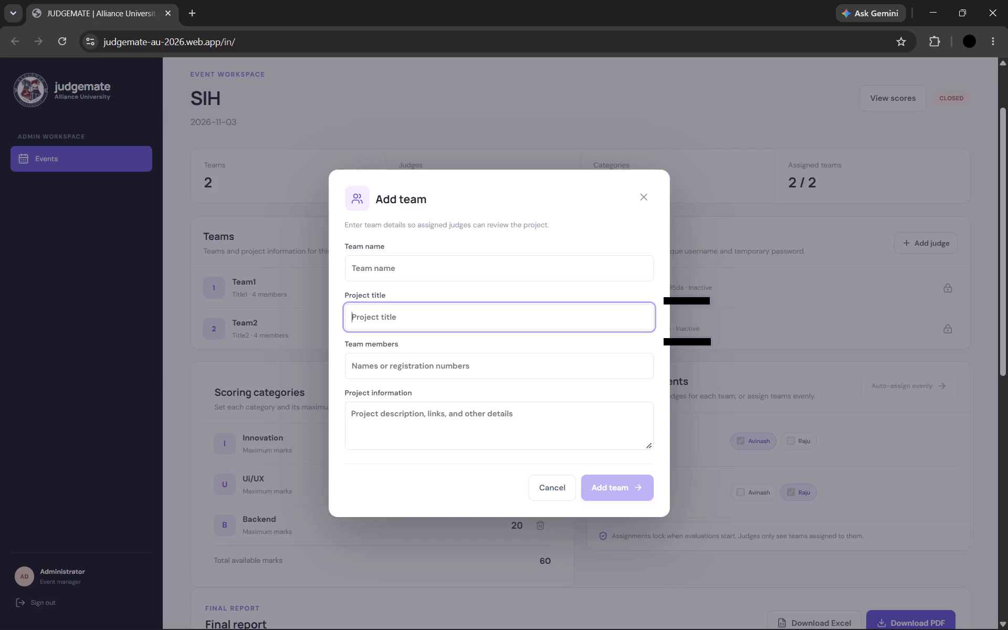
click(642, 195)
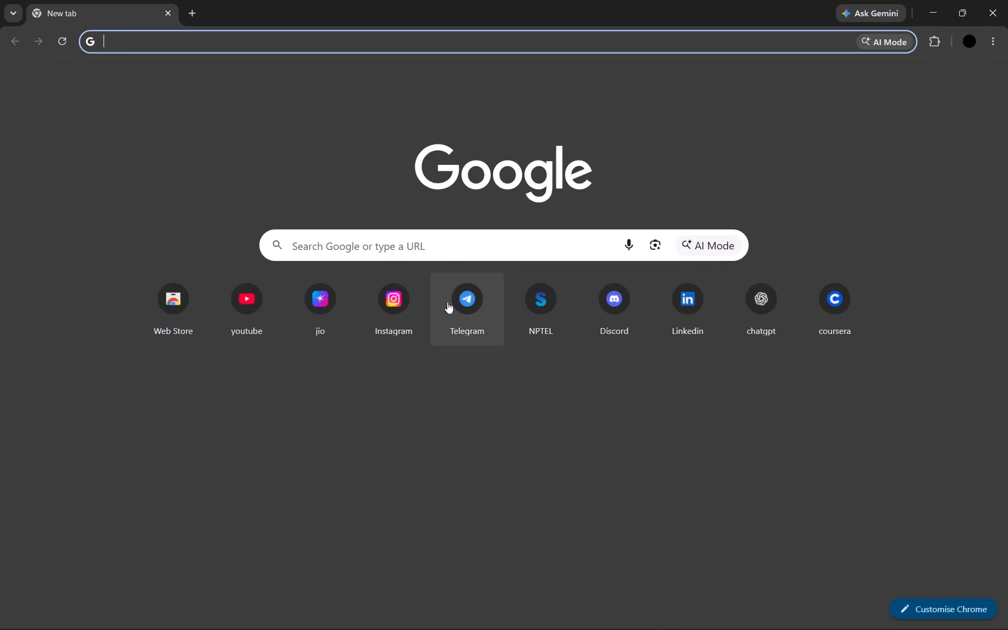
Enter the Google query "in hackathons do we have to show databases or is it" in the search box.
click(451, 255)
text(in hackath)
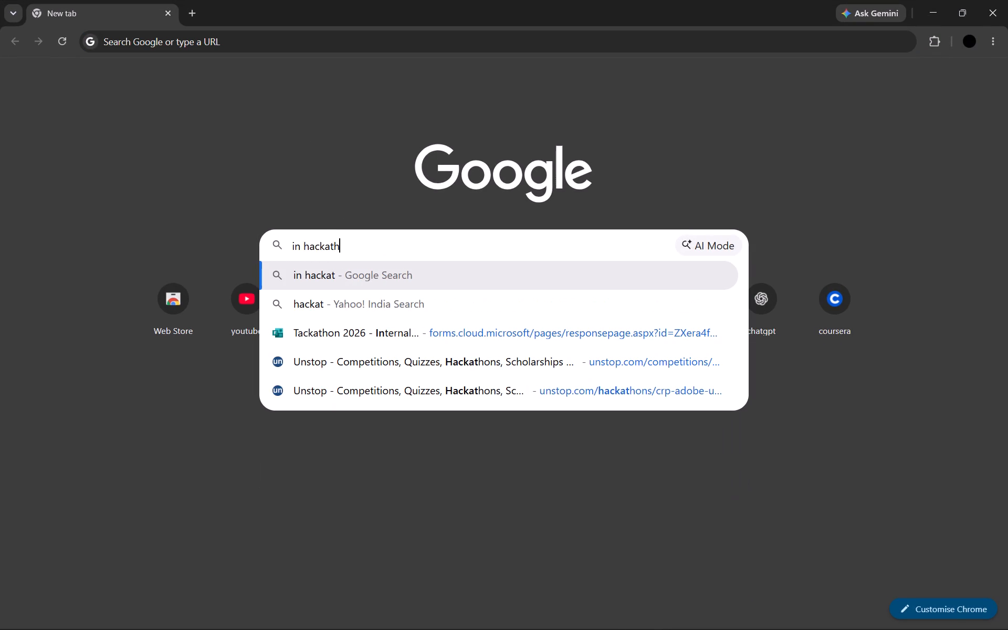
text(ons)
key(space)
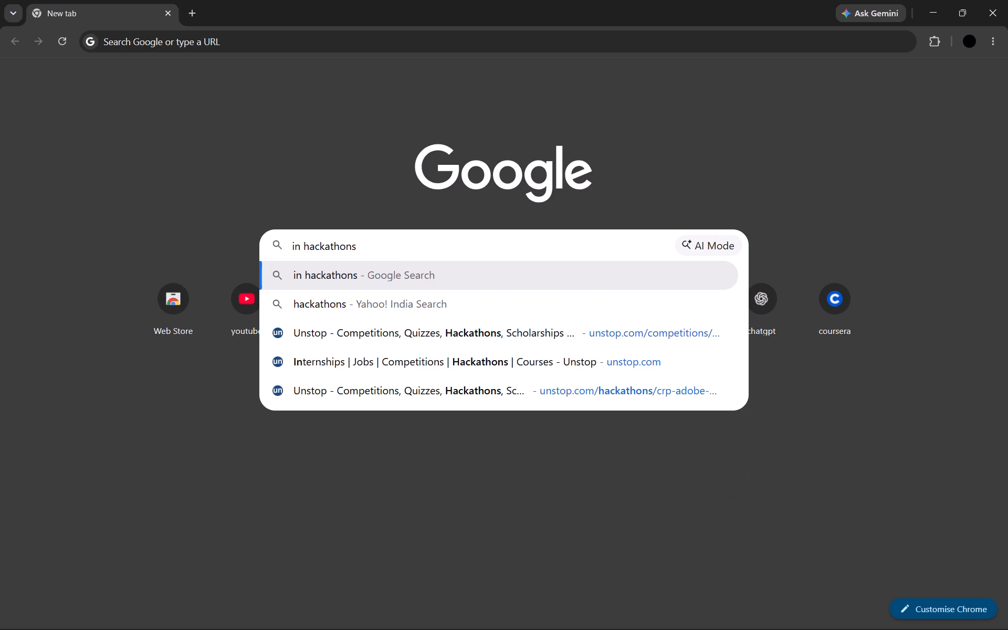
text(do we have to show)
key(space)
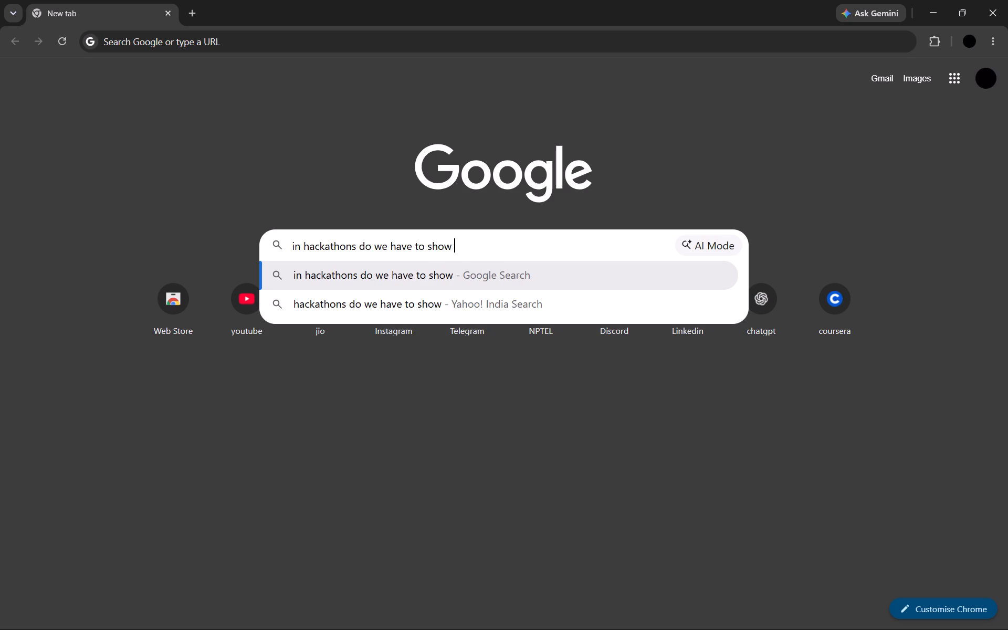
key(w)
key(BackSpace)
text(databases)
key(space)
text(or)
key(space)
text(is ir)
key(BackSpace)
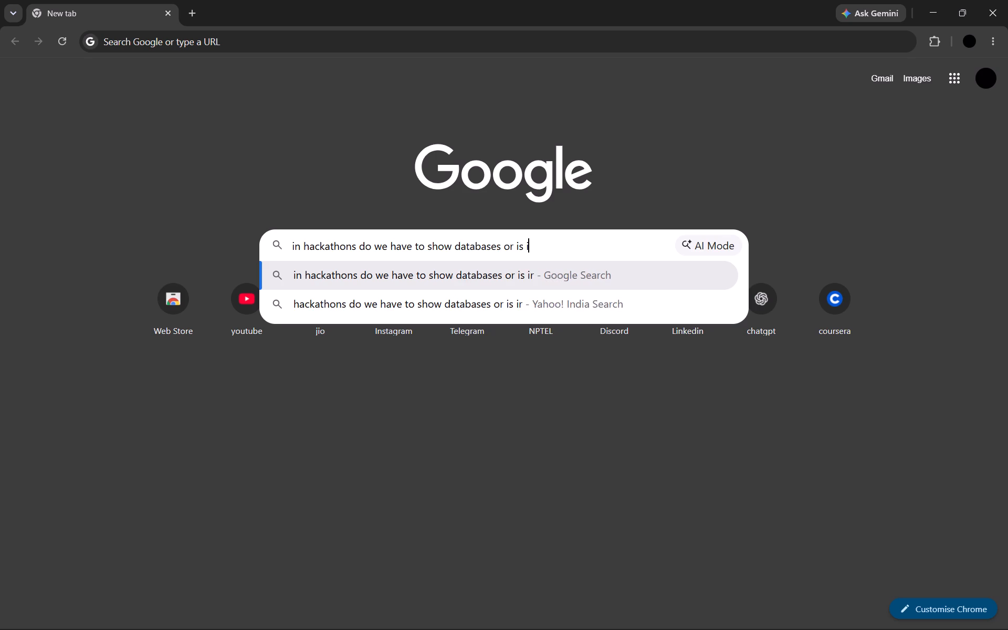